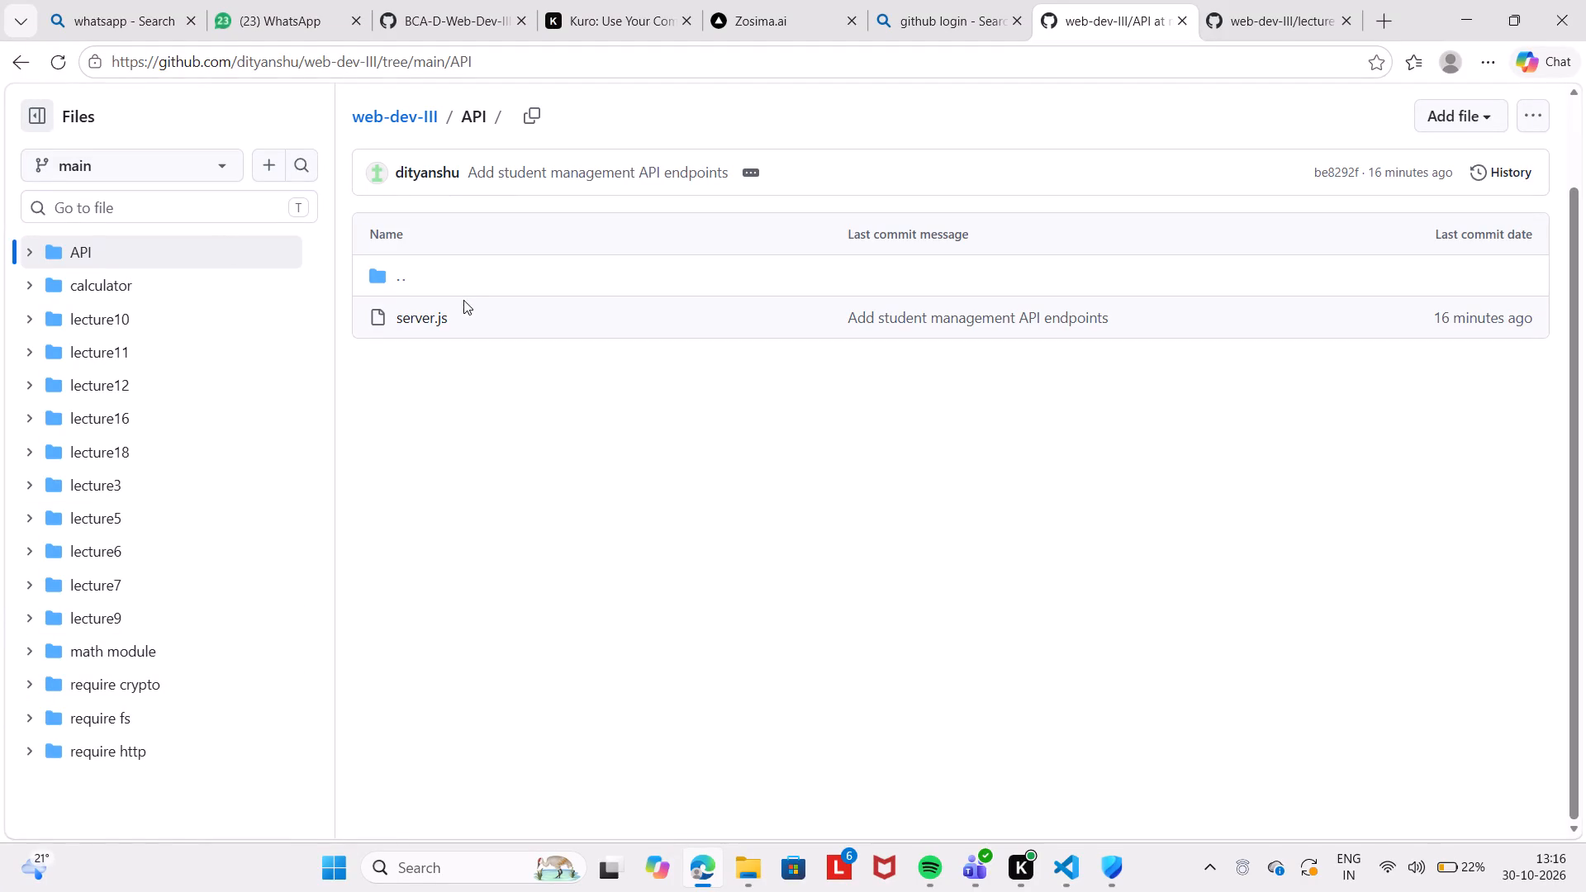
View the code of server.js in the calculator folder of the web-dev-III repository, and collapse the folder again.
click(140, 282)
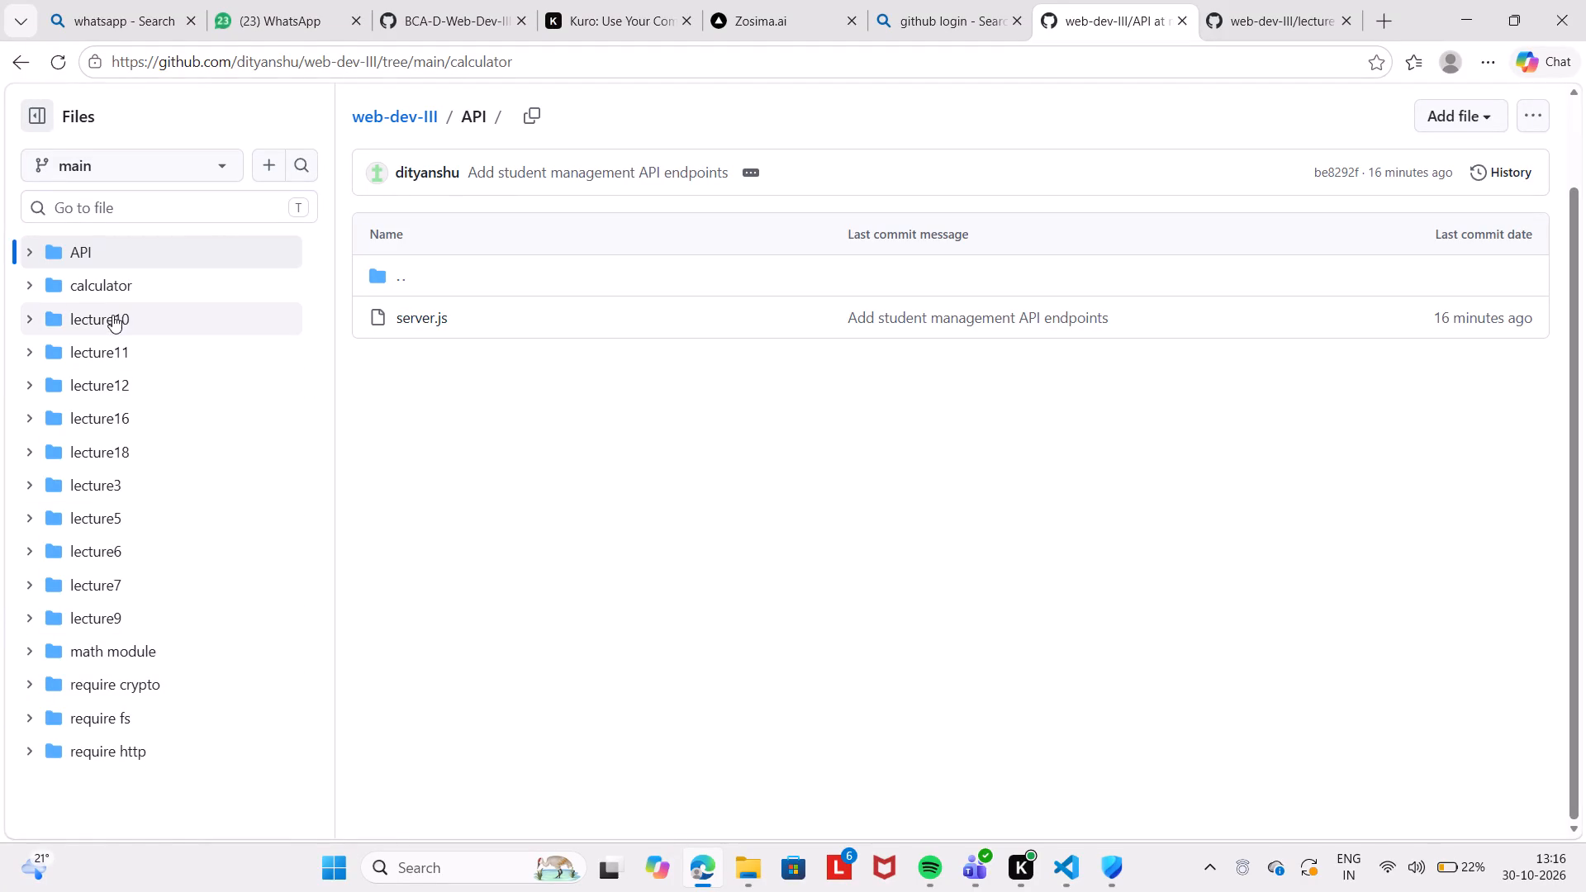
click(112, 315)
click(151, 288)
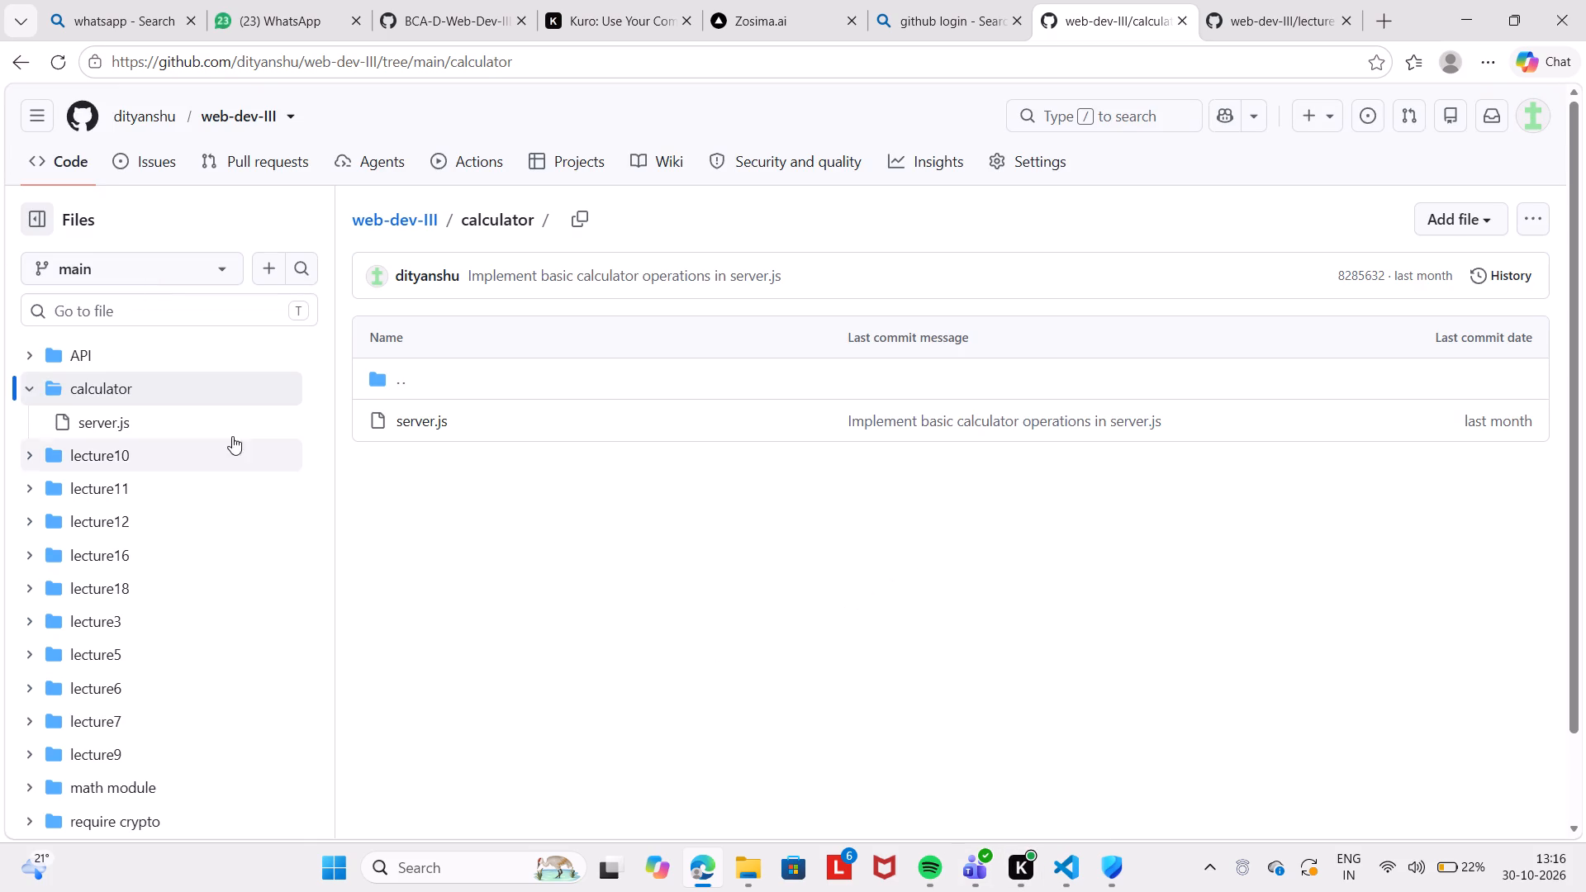
click(102, 432)
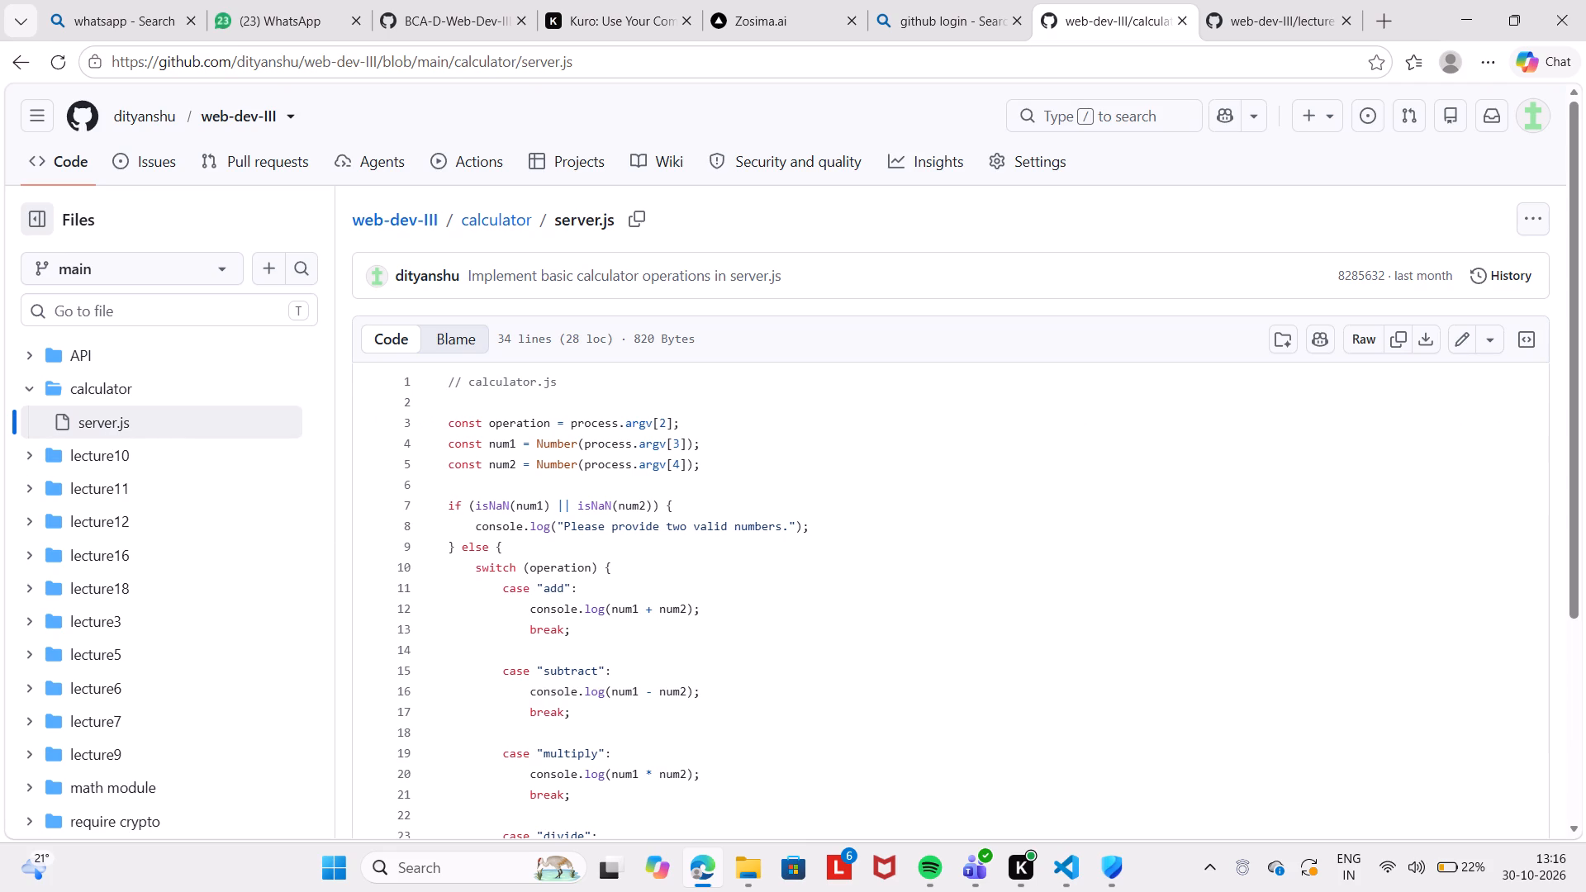
scroll(510, 554, up, 2)
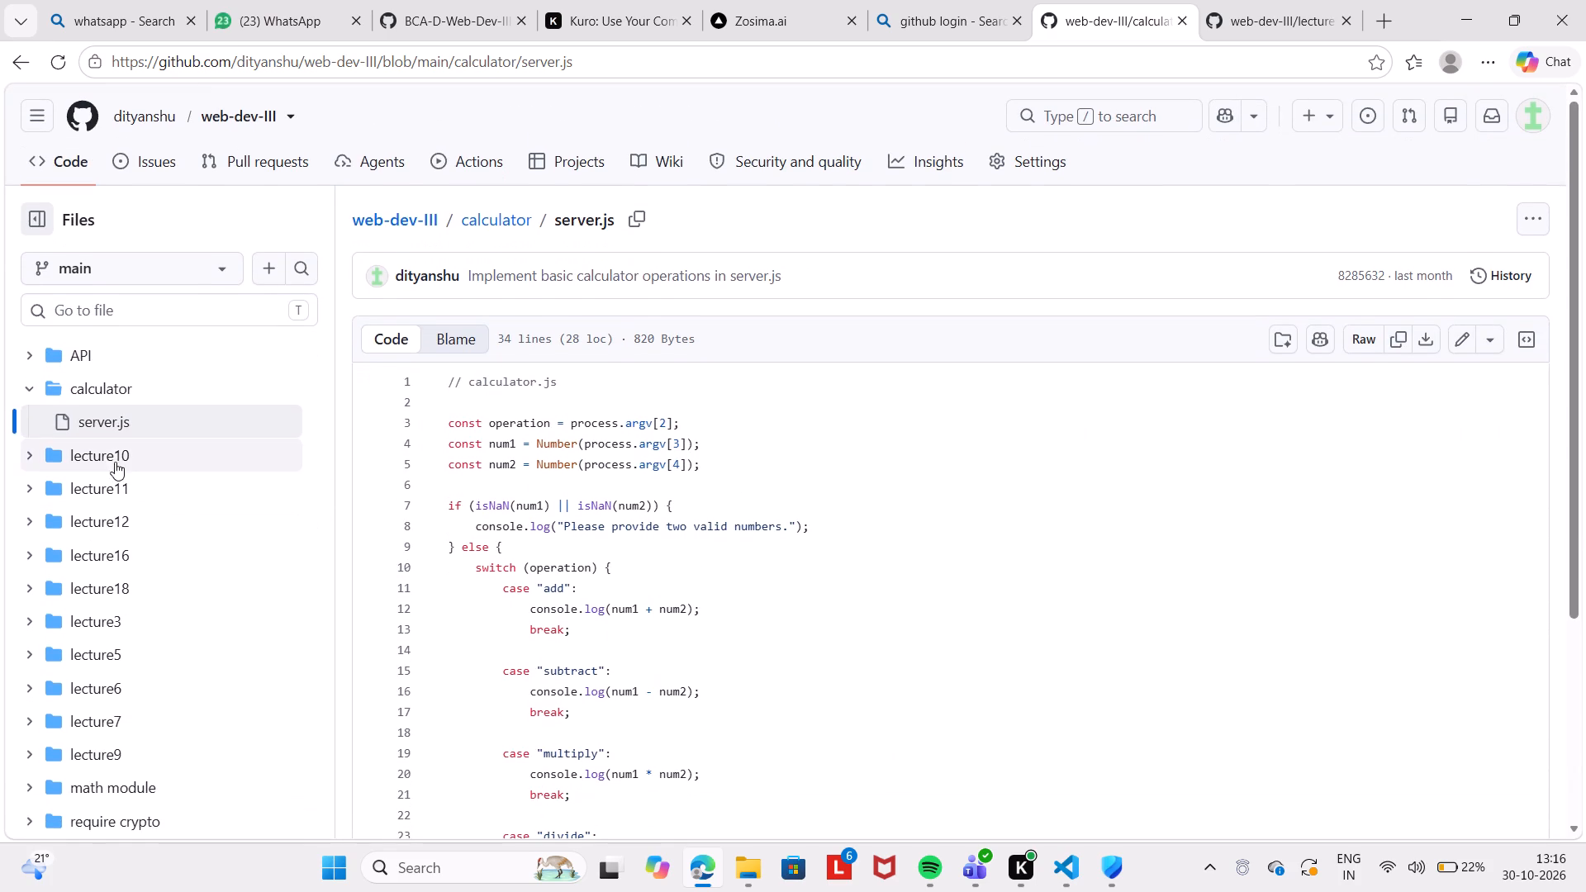
click(29, 386)
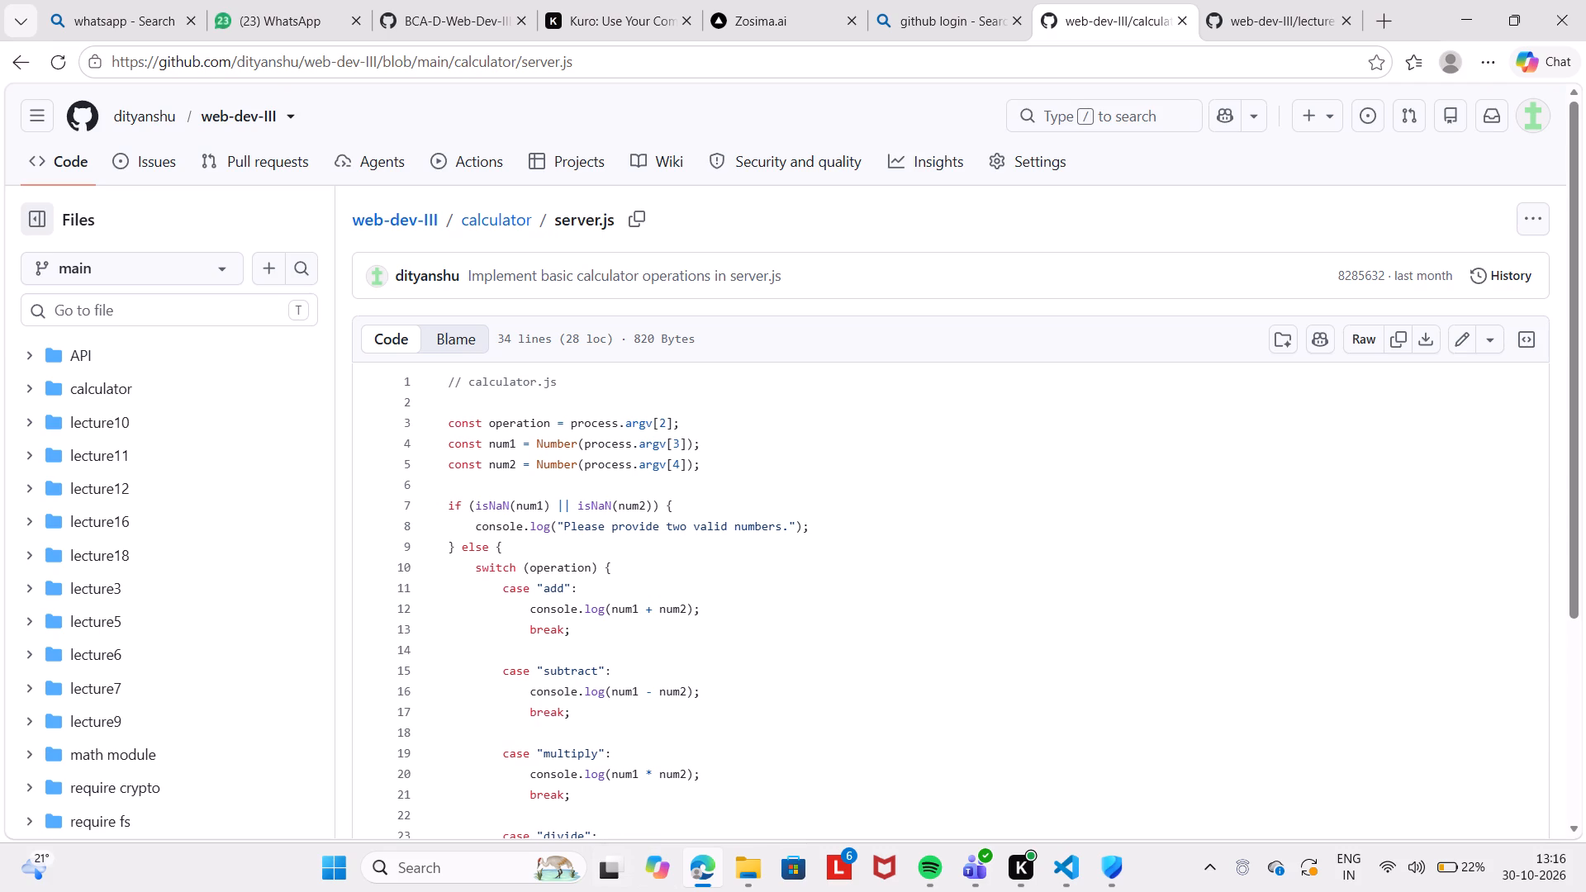
Search the computer for Excel and launch it.
key(e)
key(x)
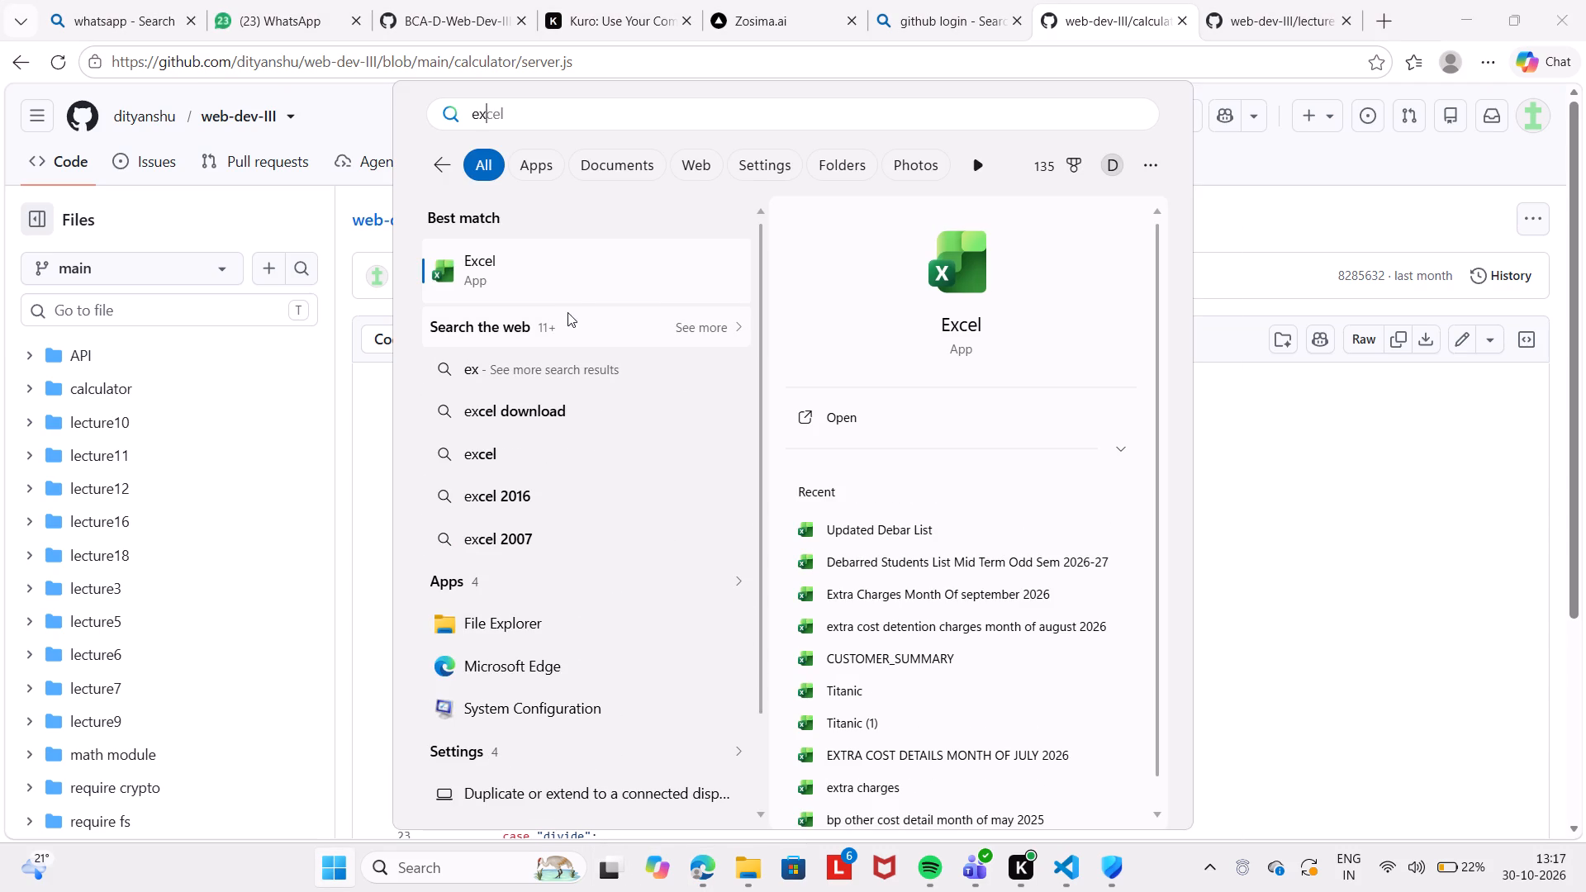
click(566, 289)
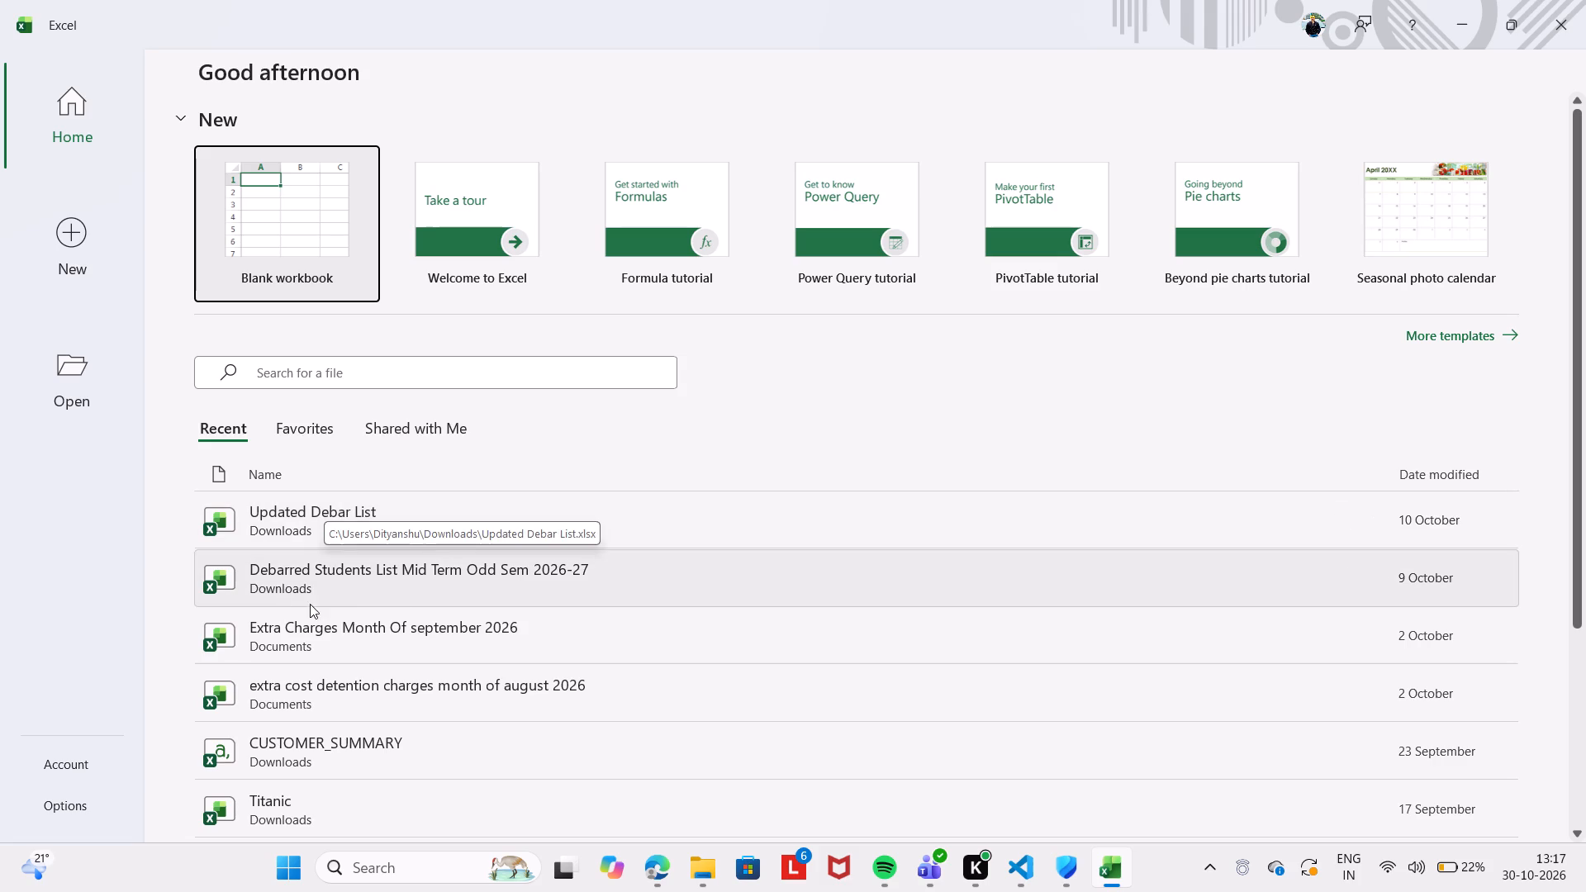
Delete the Updated Debar List file from the recent workbooks.
right_click(422, 521)
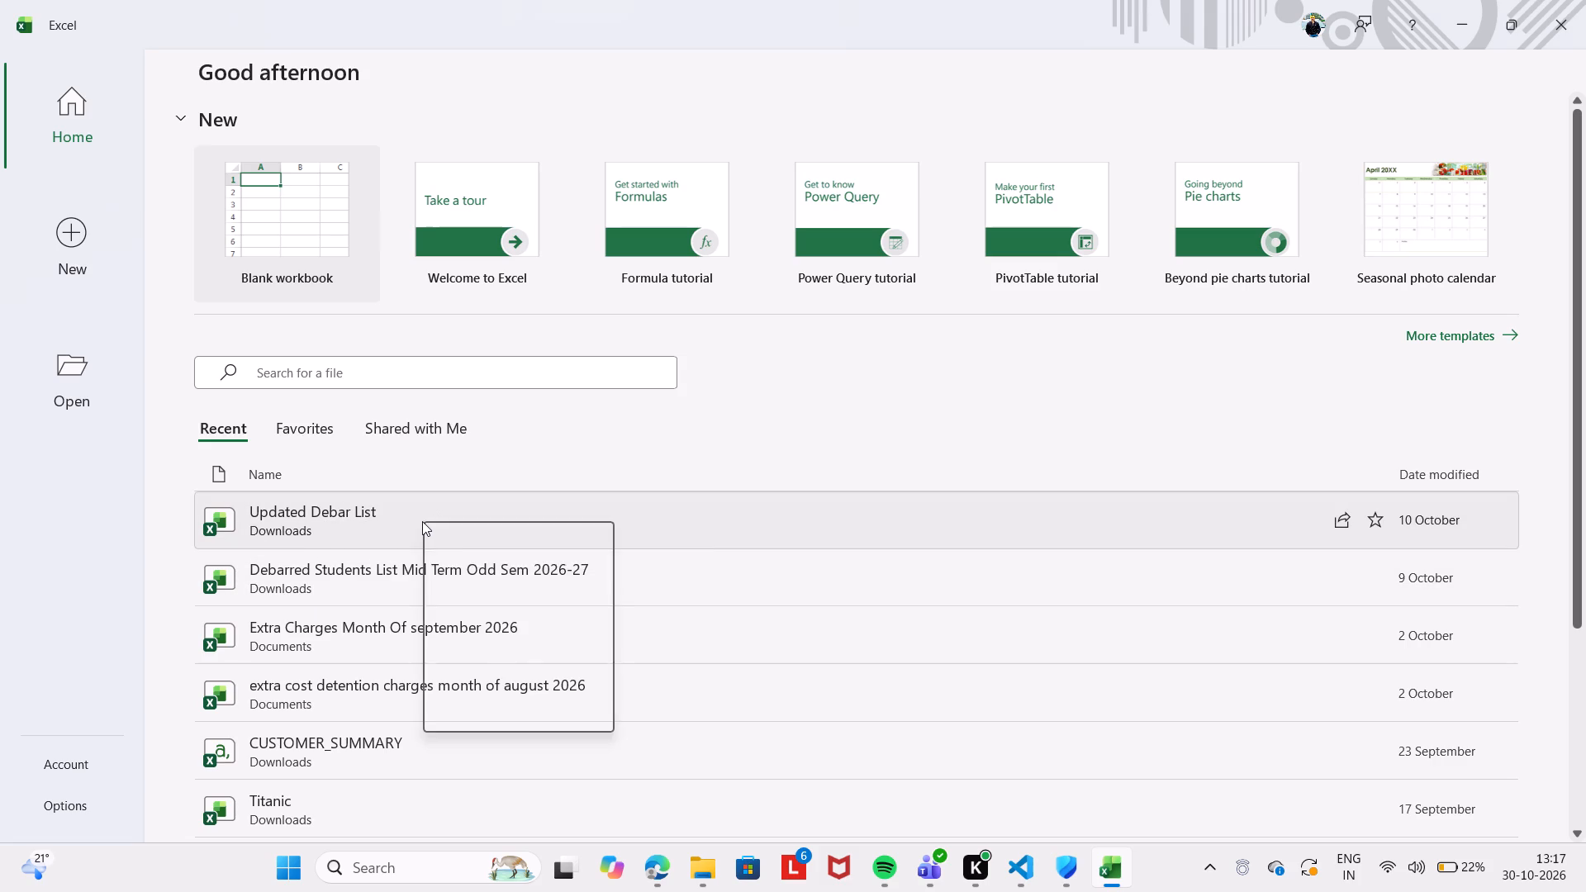
click(499, 621)
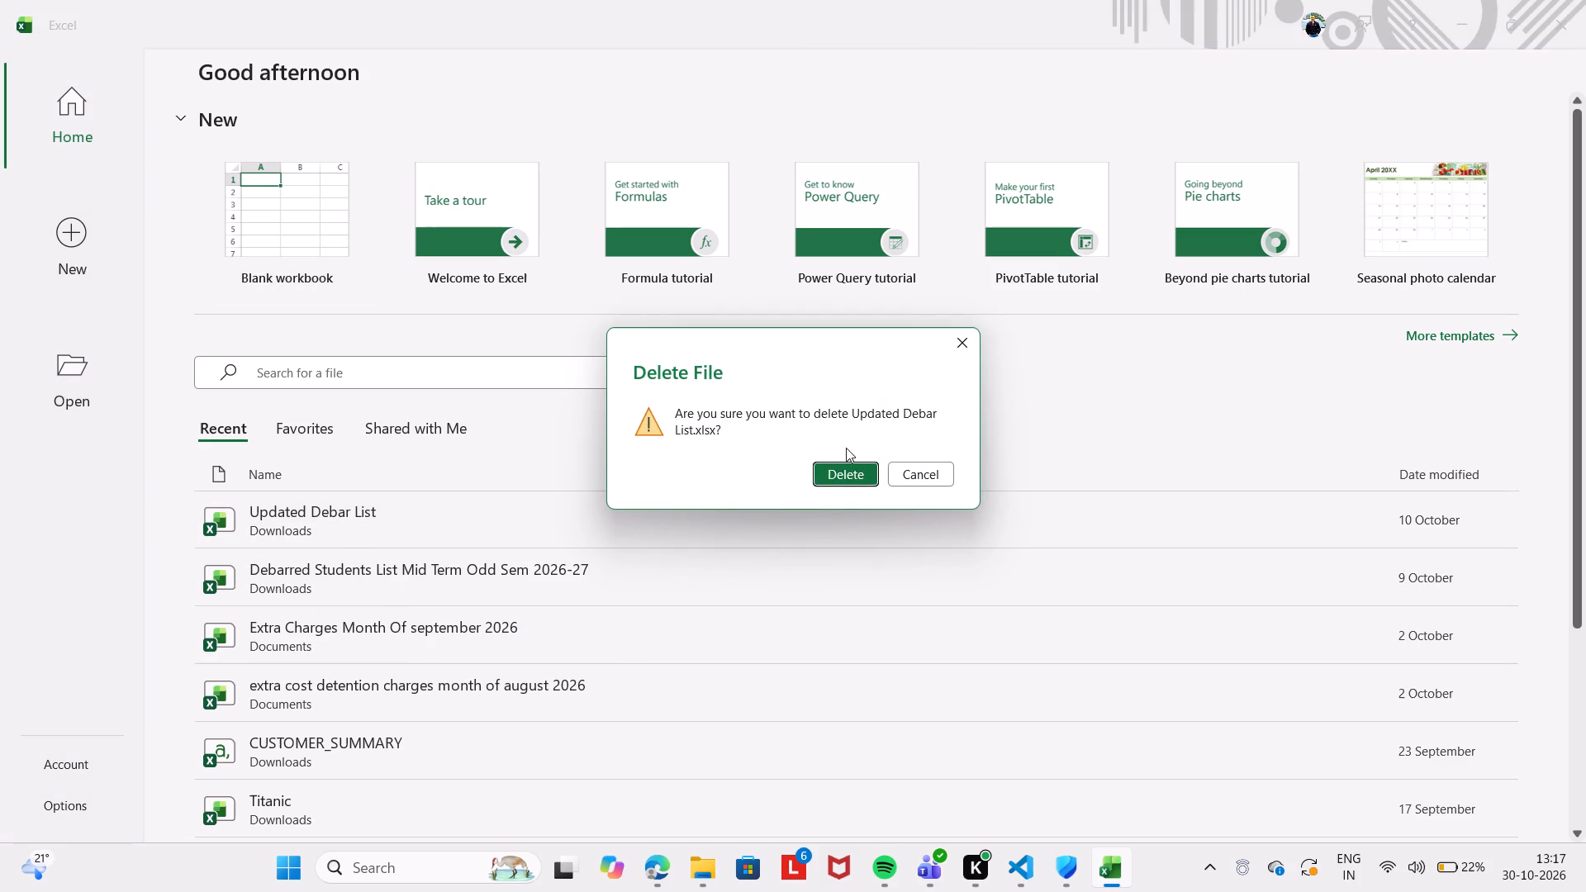
click(851, 467)
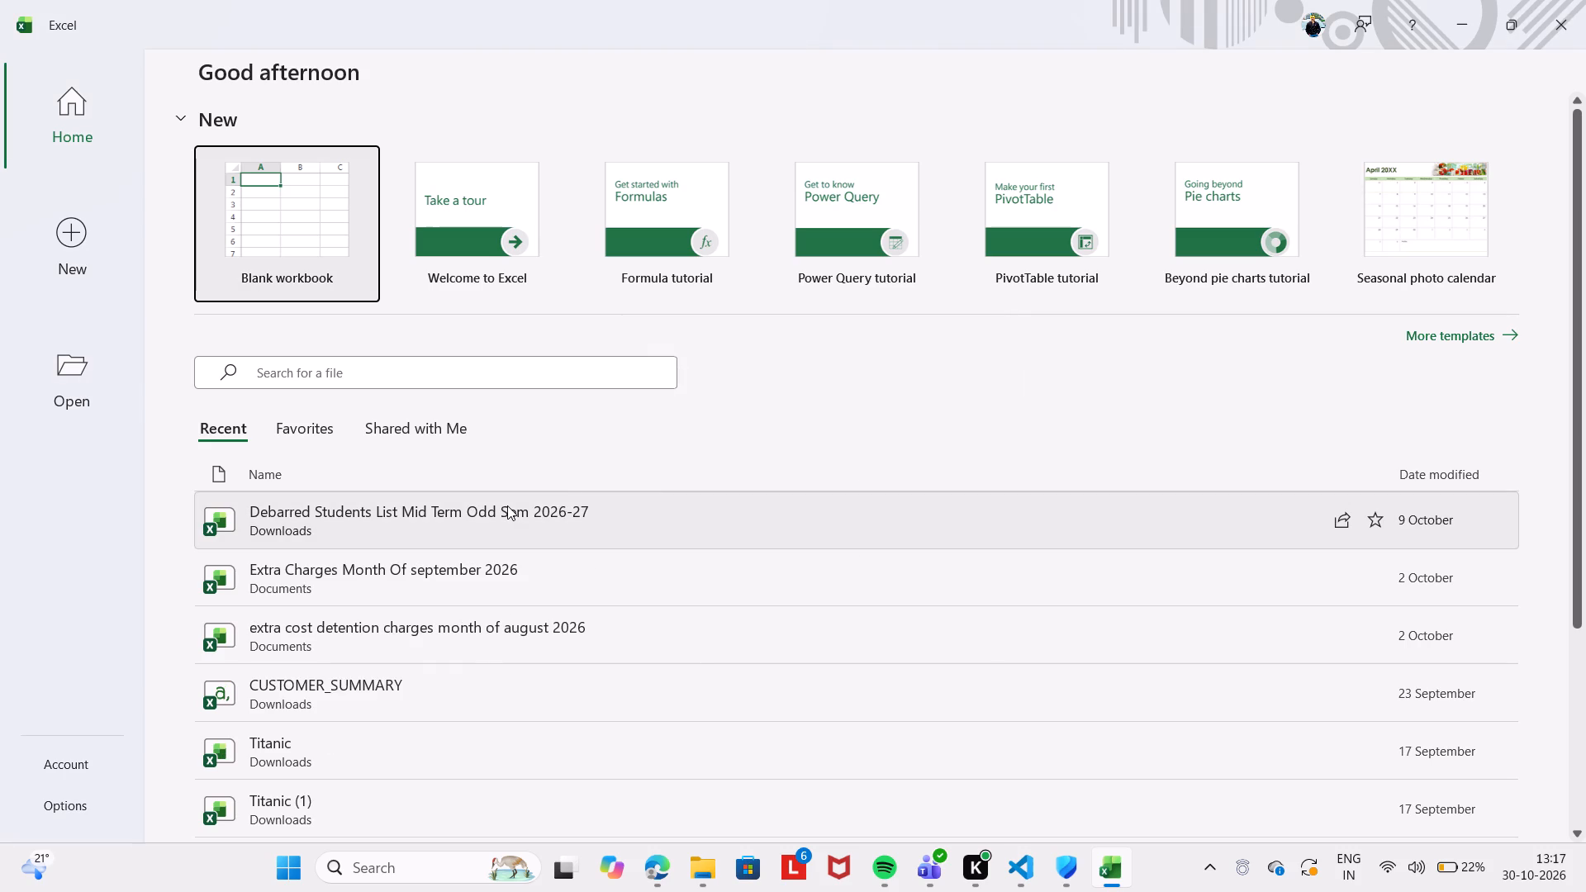
Delete the Debarred Students List Mid Term Odd Sem 2026-27 file from the recent workbooks.
right_click(507, 505)
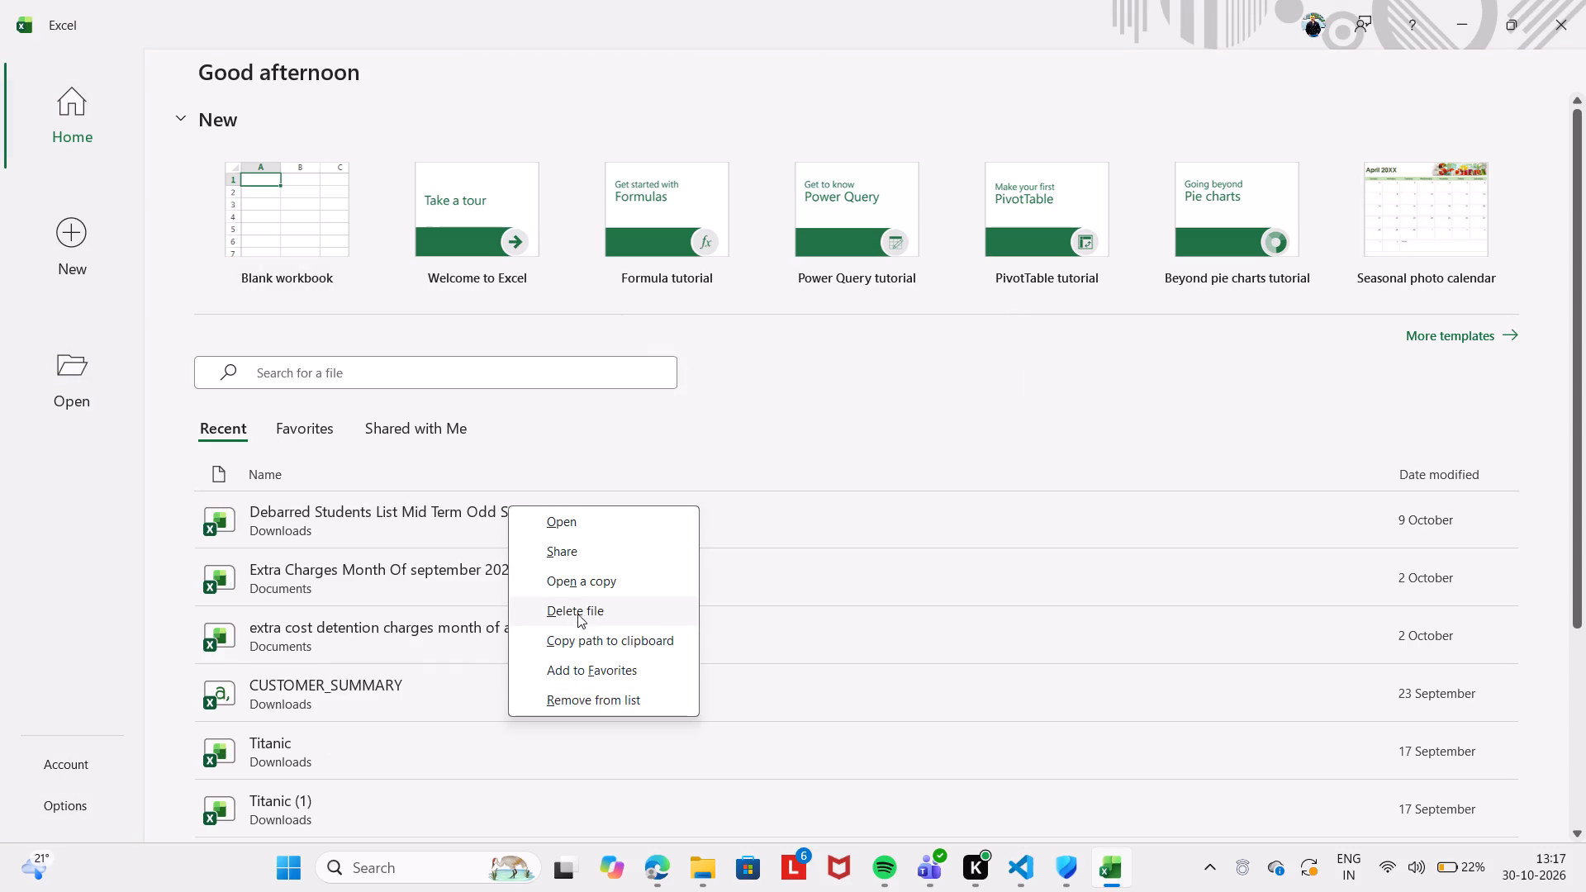
click(574, 605)
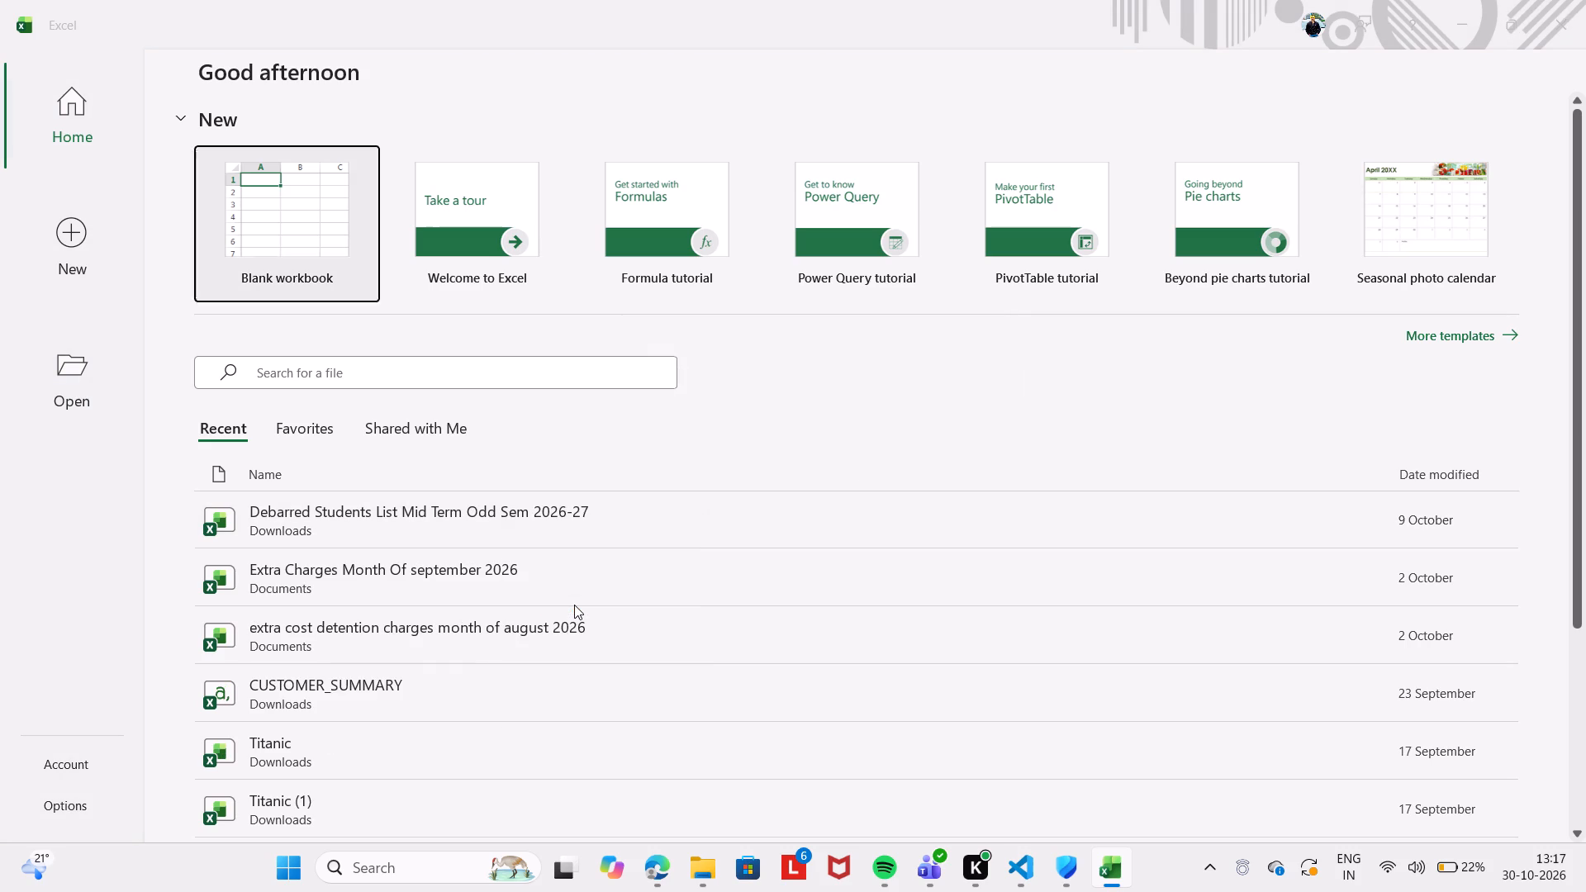
click(834, 484)
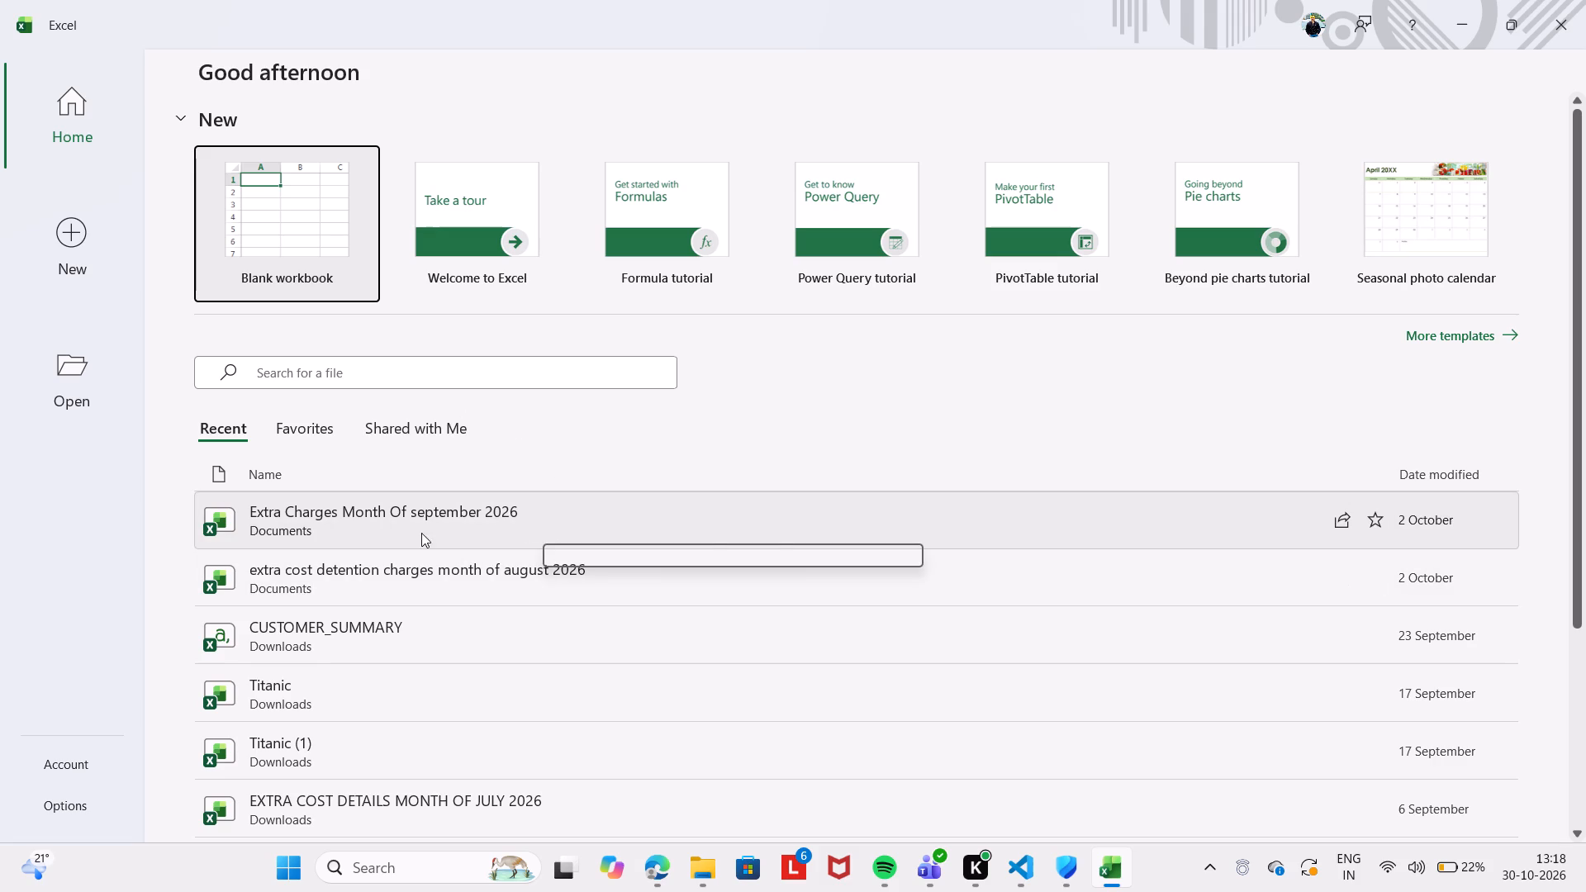
Open the extra cost detention charges month of august 2026 workbook and view its return and detention charges sheet.
click(388, 563)
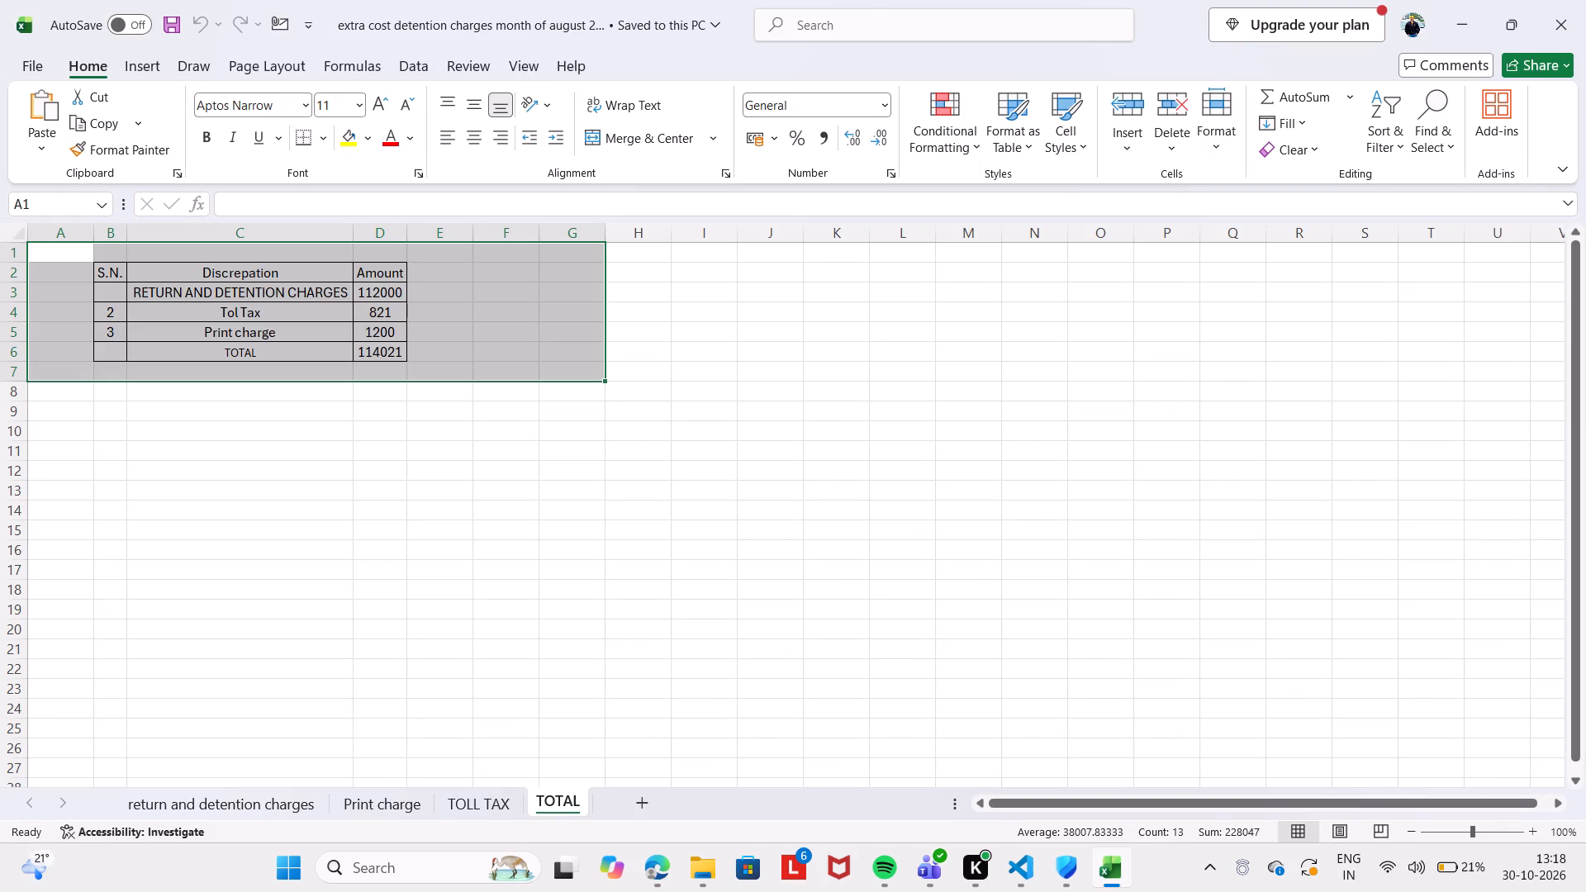
click(207, 800)
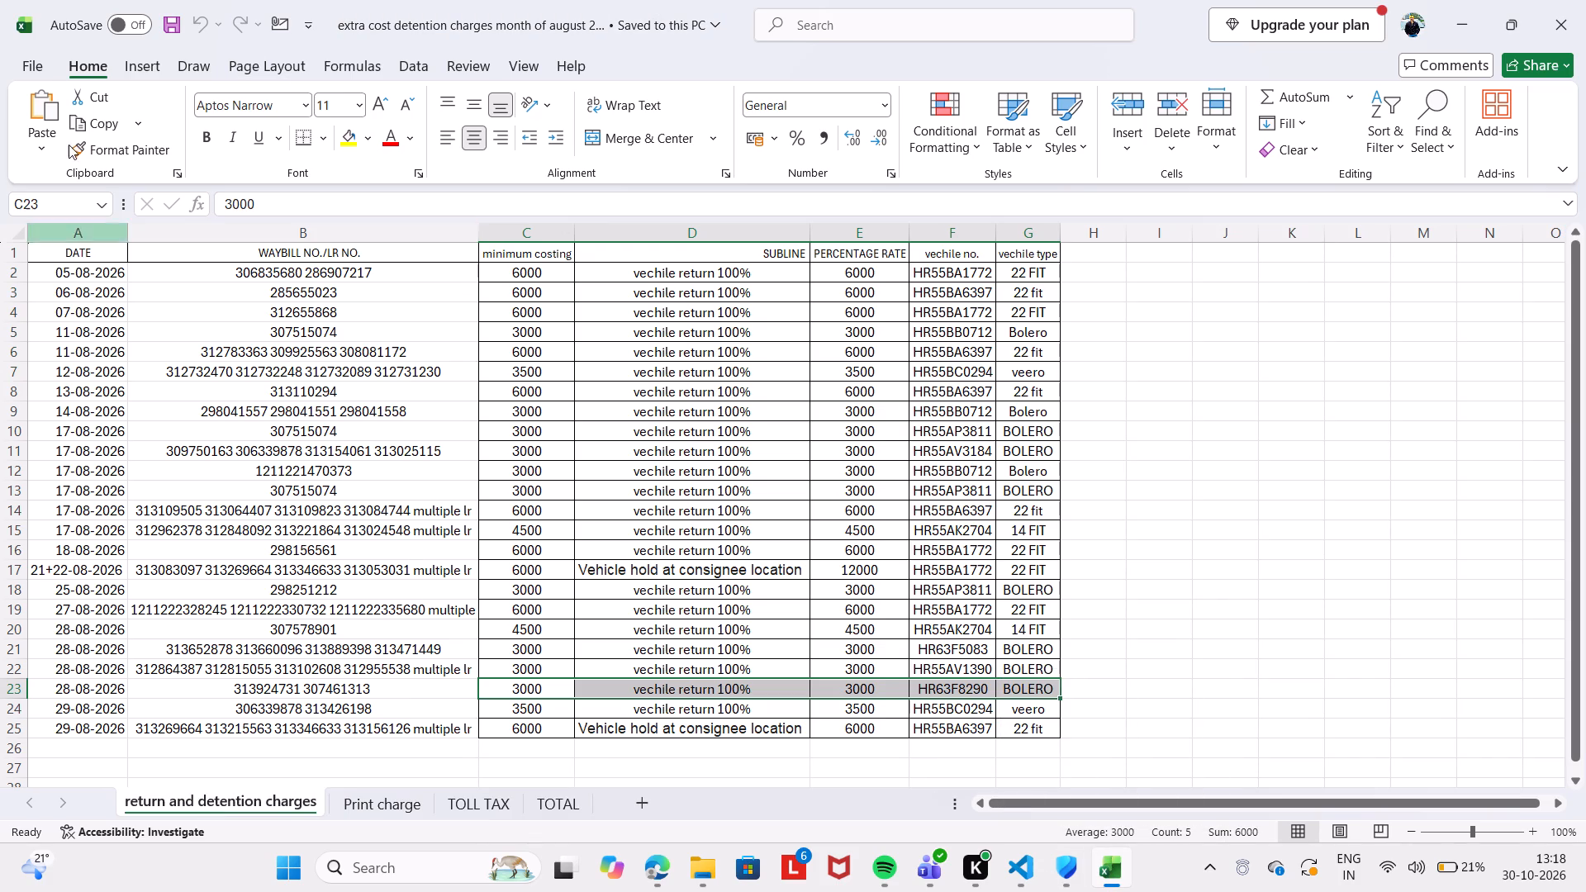
Open the Extra Charges Month Of september 2026 workbook and check the sum of the PERCENTAGE RATE column on the return and detention charges sheet.
click(28, 70)
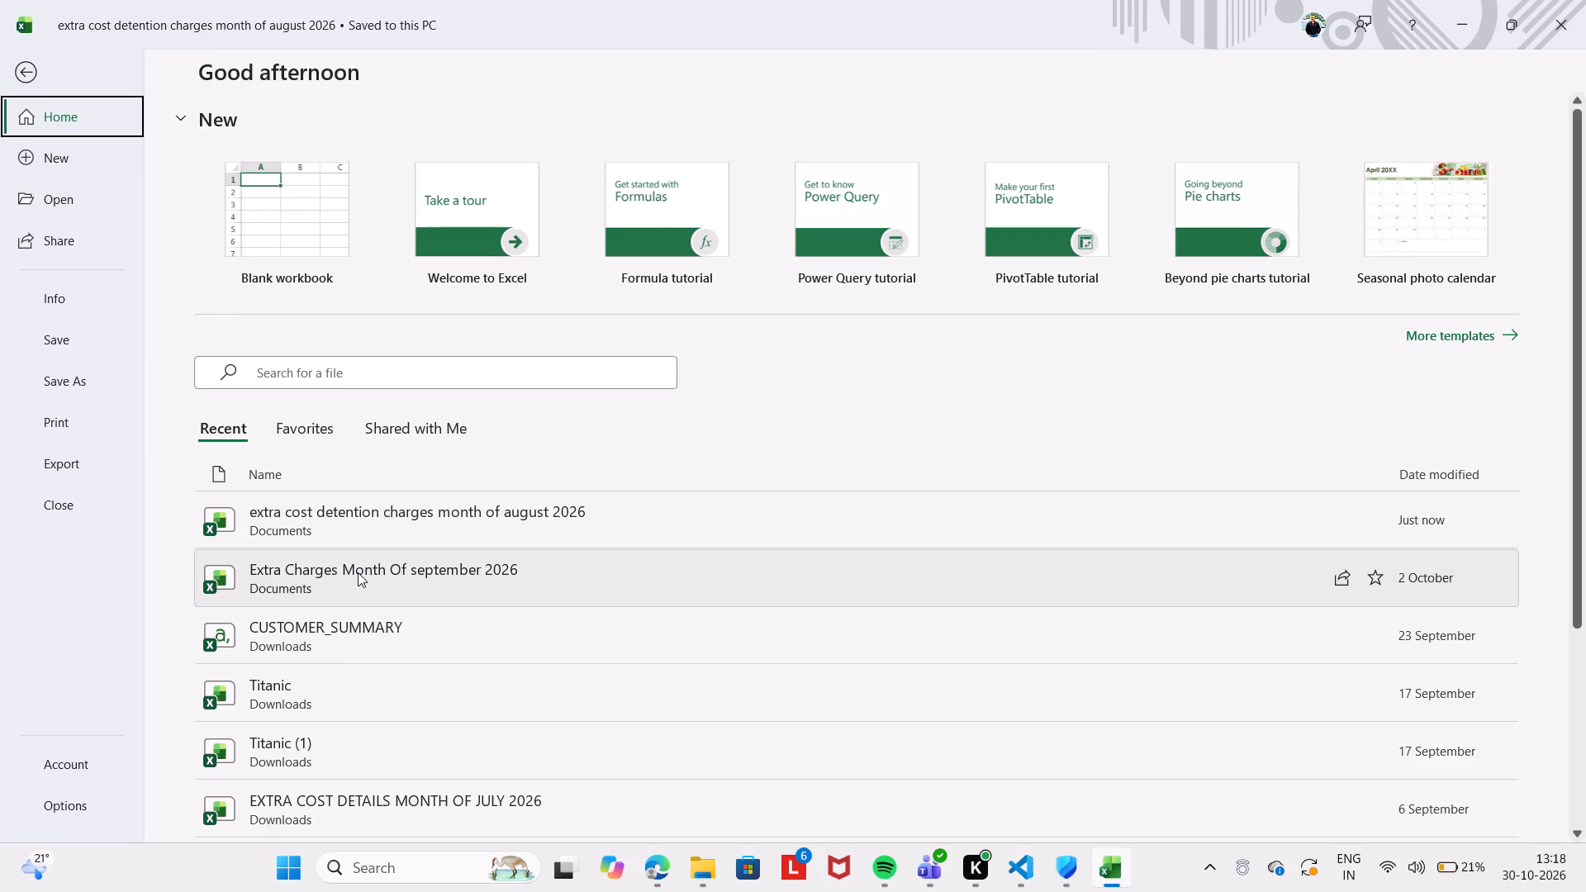
click(358, 572)
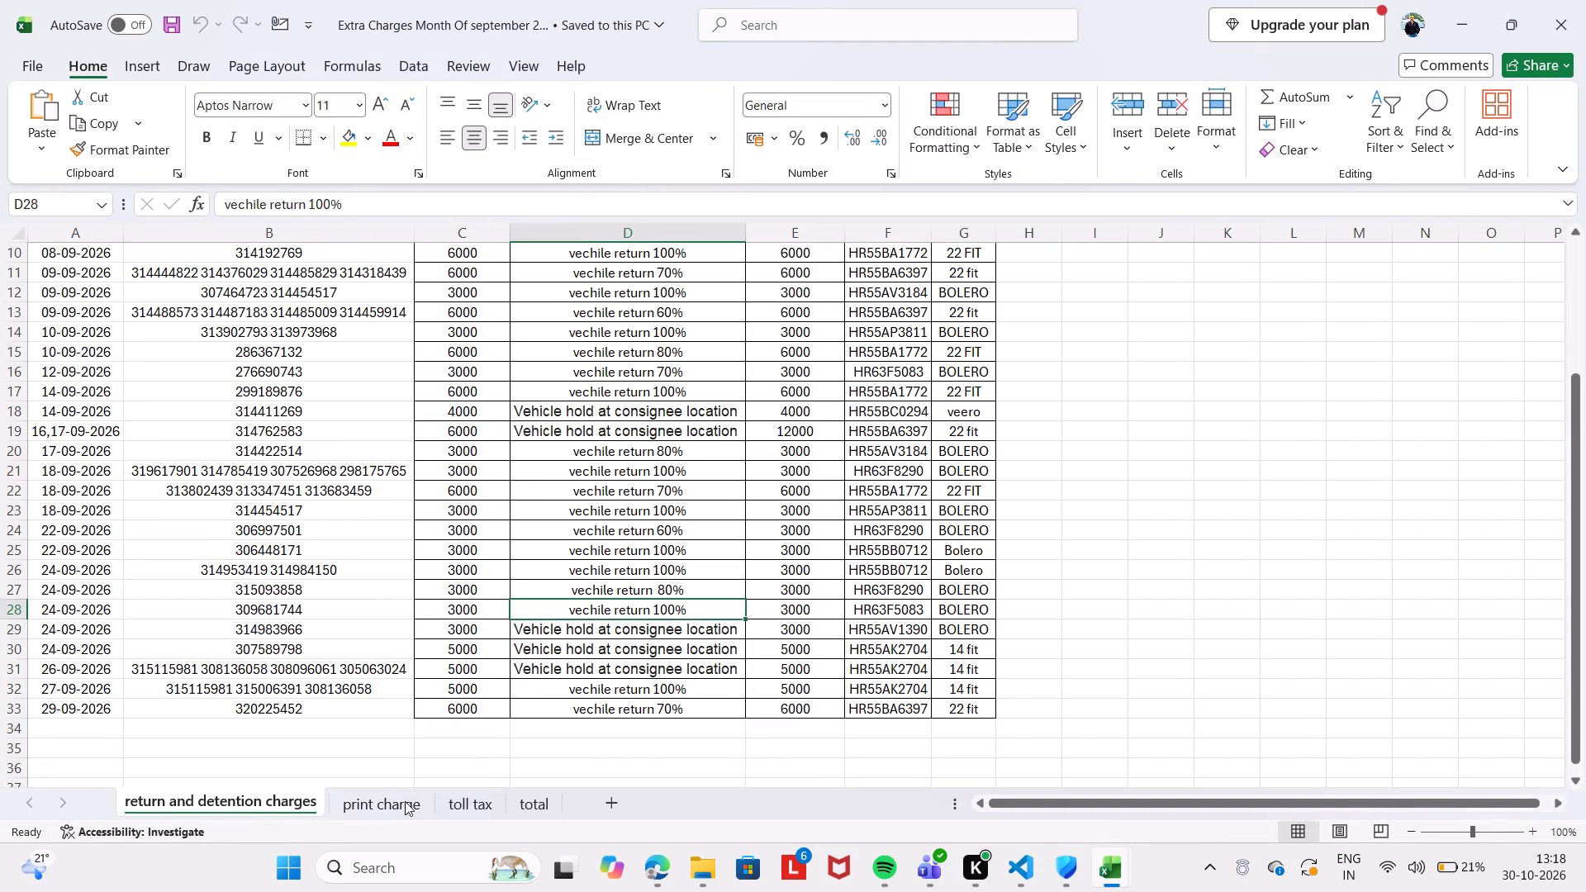
scroll(286, 681, up, 1)
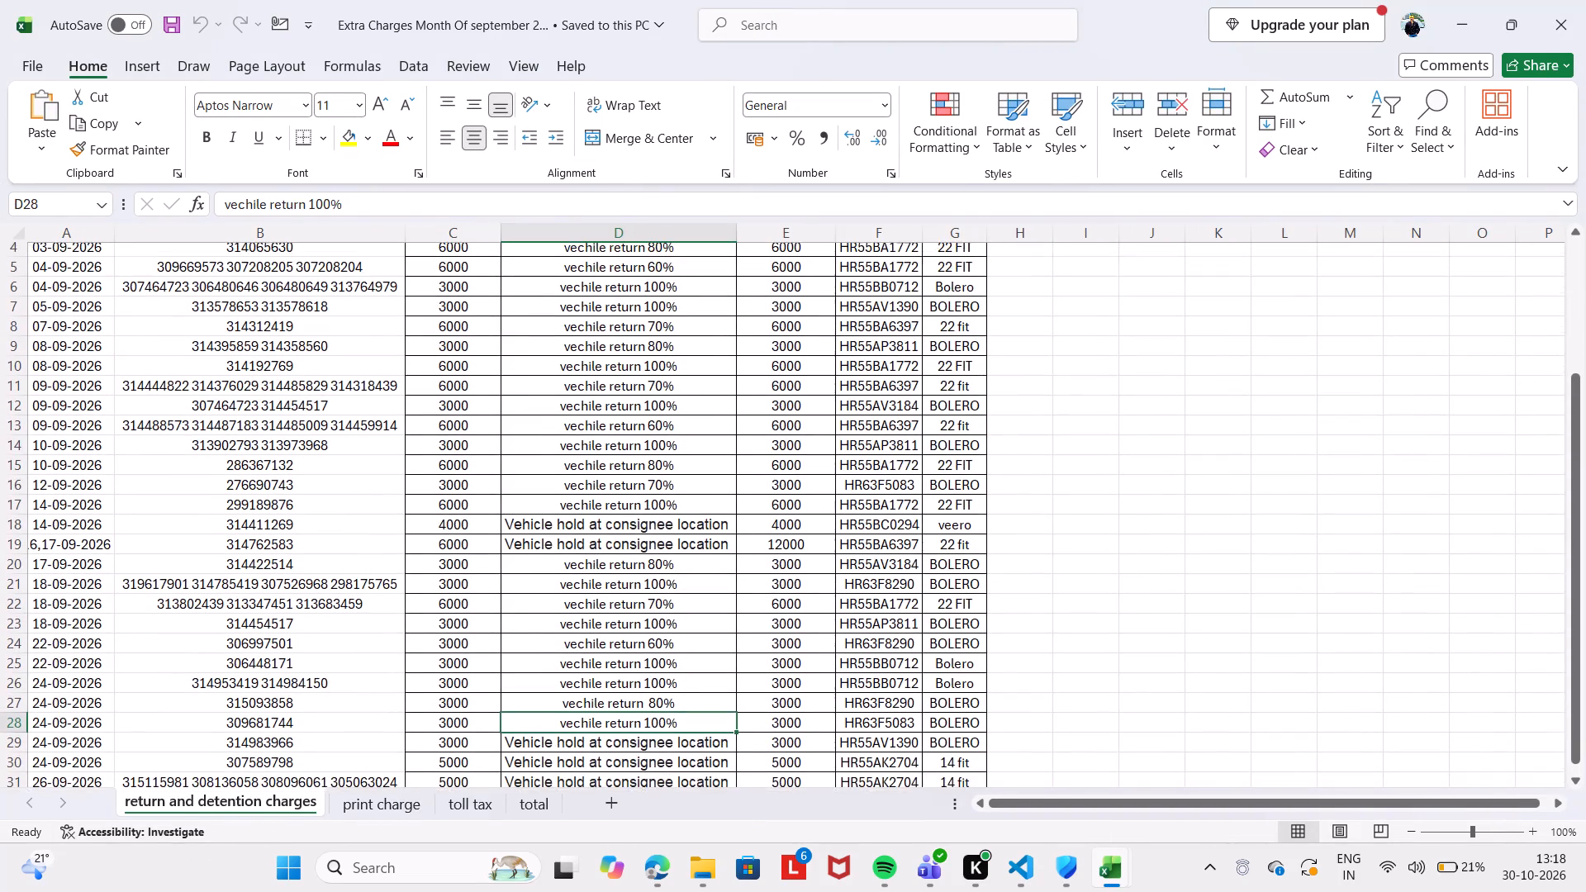
scroll(413, 575, up, 6)
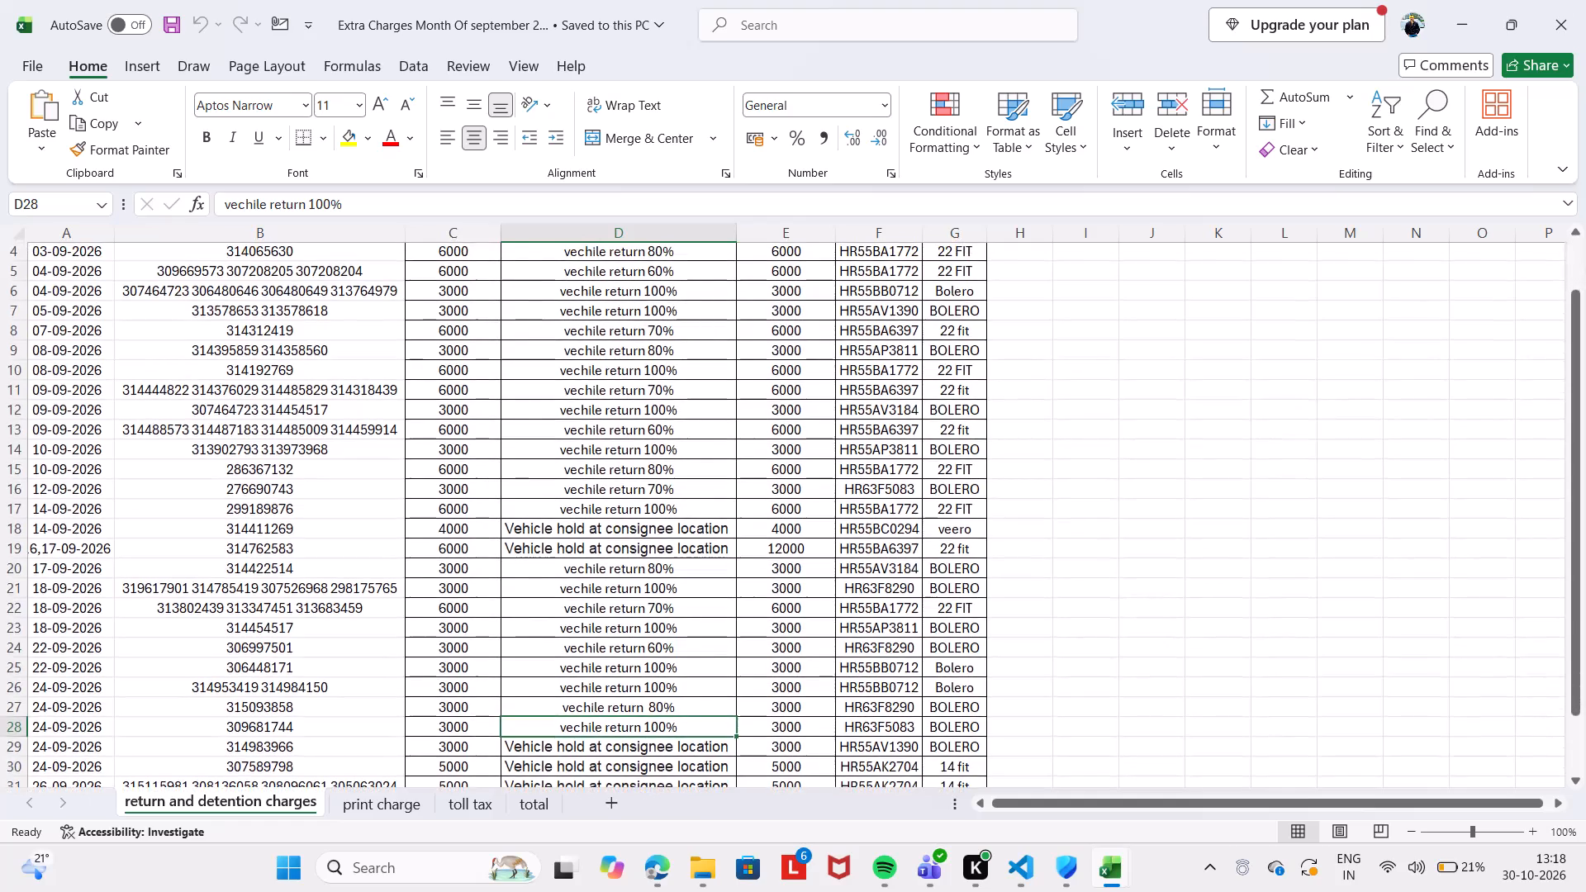
scroll(328, 526, up, 2)
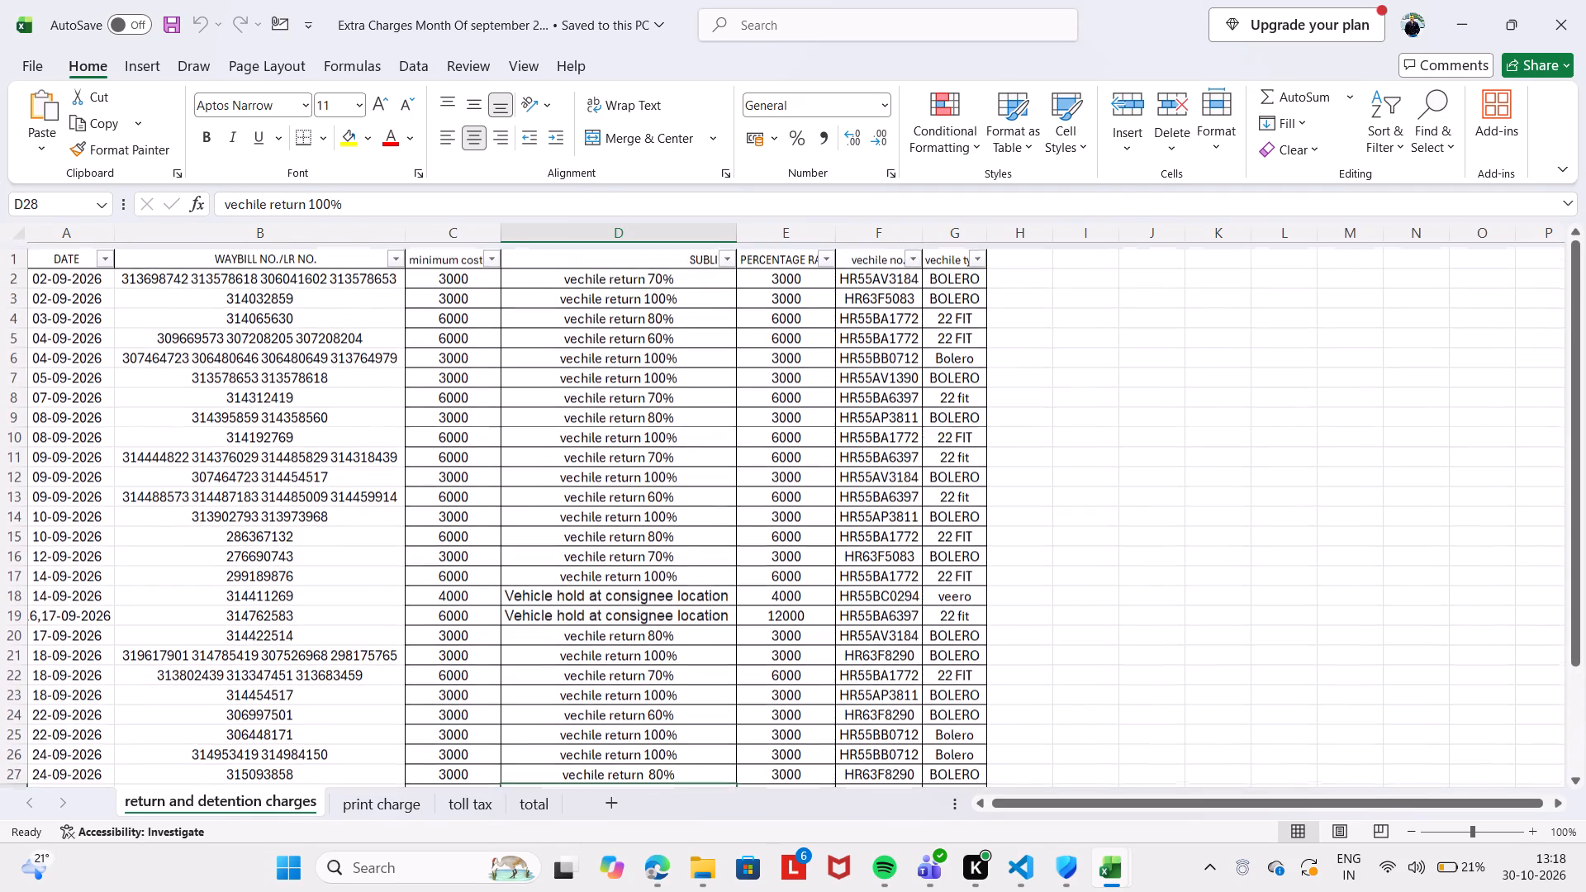
drag(792, 265, 803, 817)
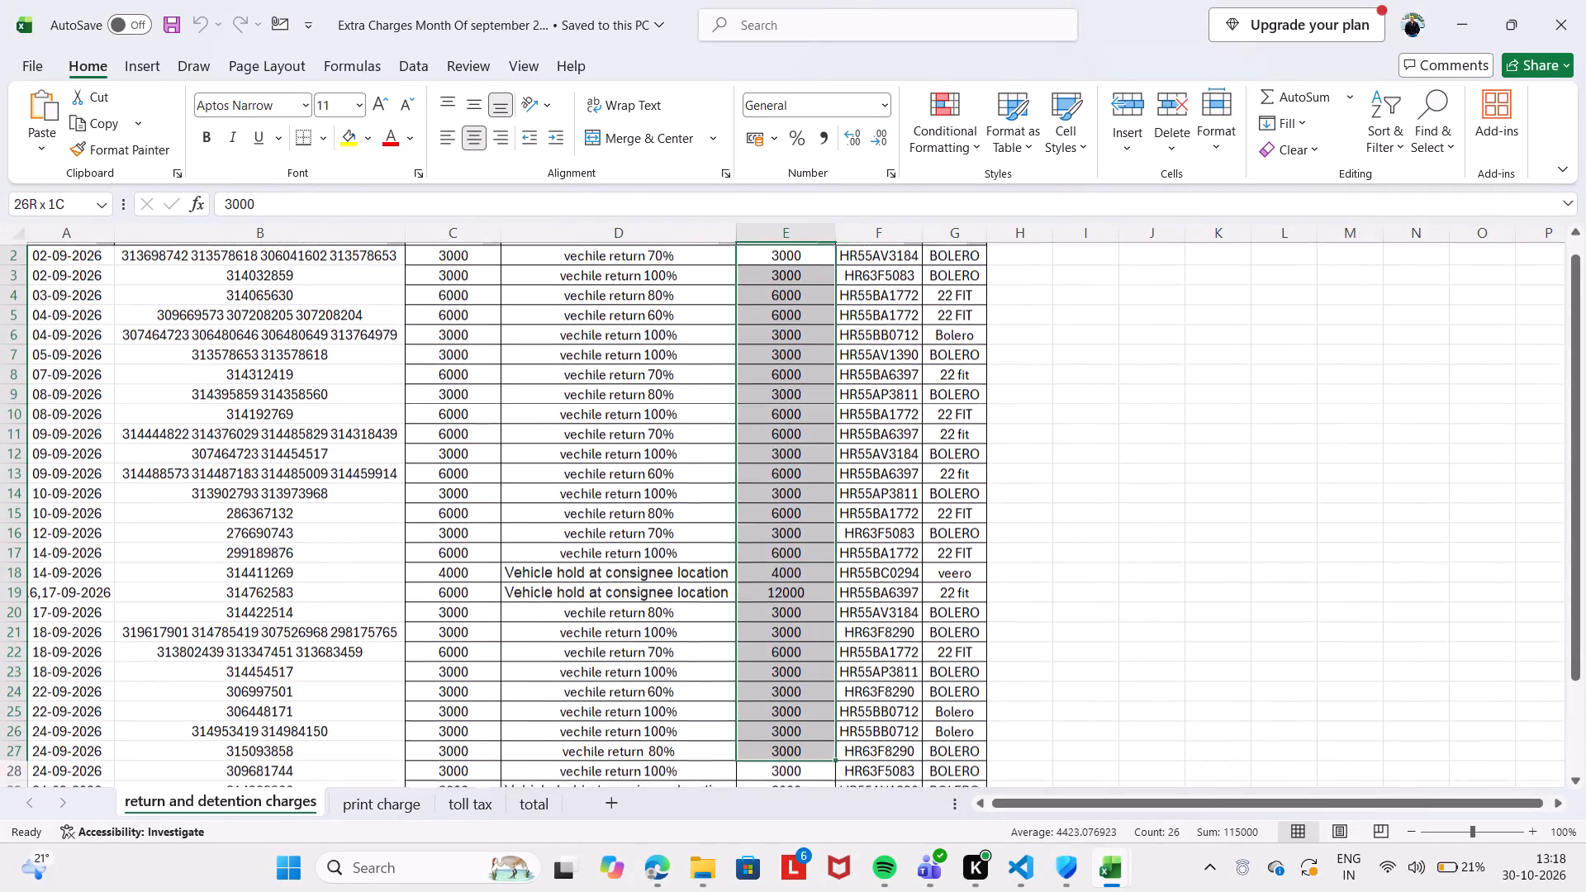
drag(803, 817, 780, 816)
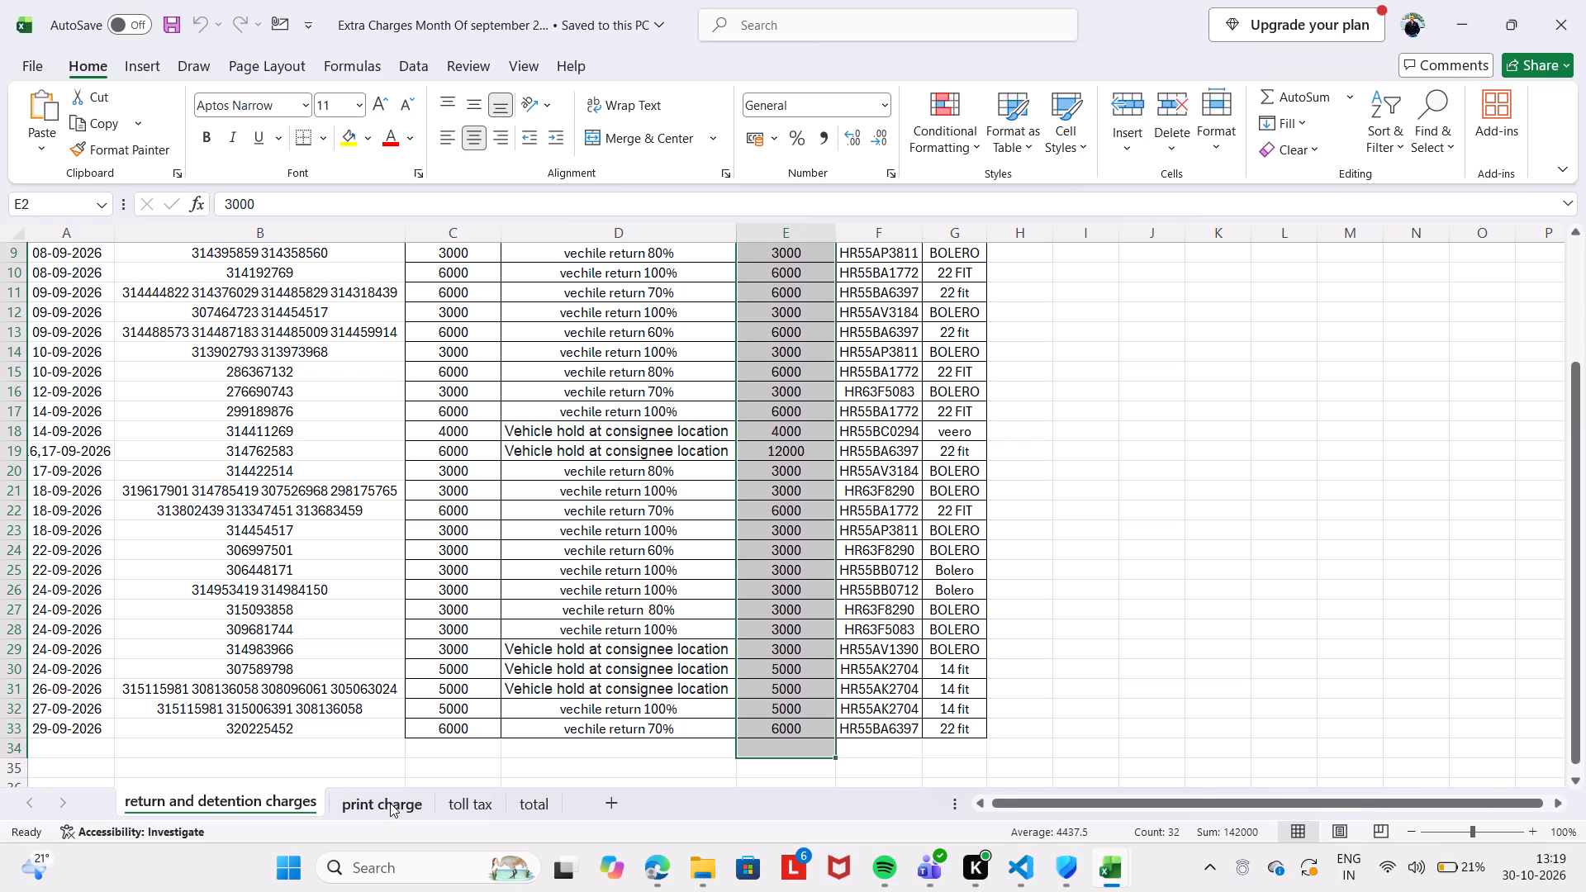
Review the print charge and toll tax sheets, and check the sum of the three charge amounts on the total sheet.
click(390, 803)
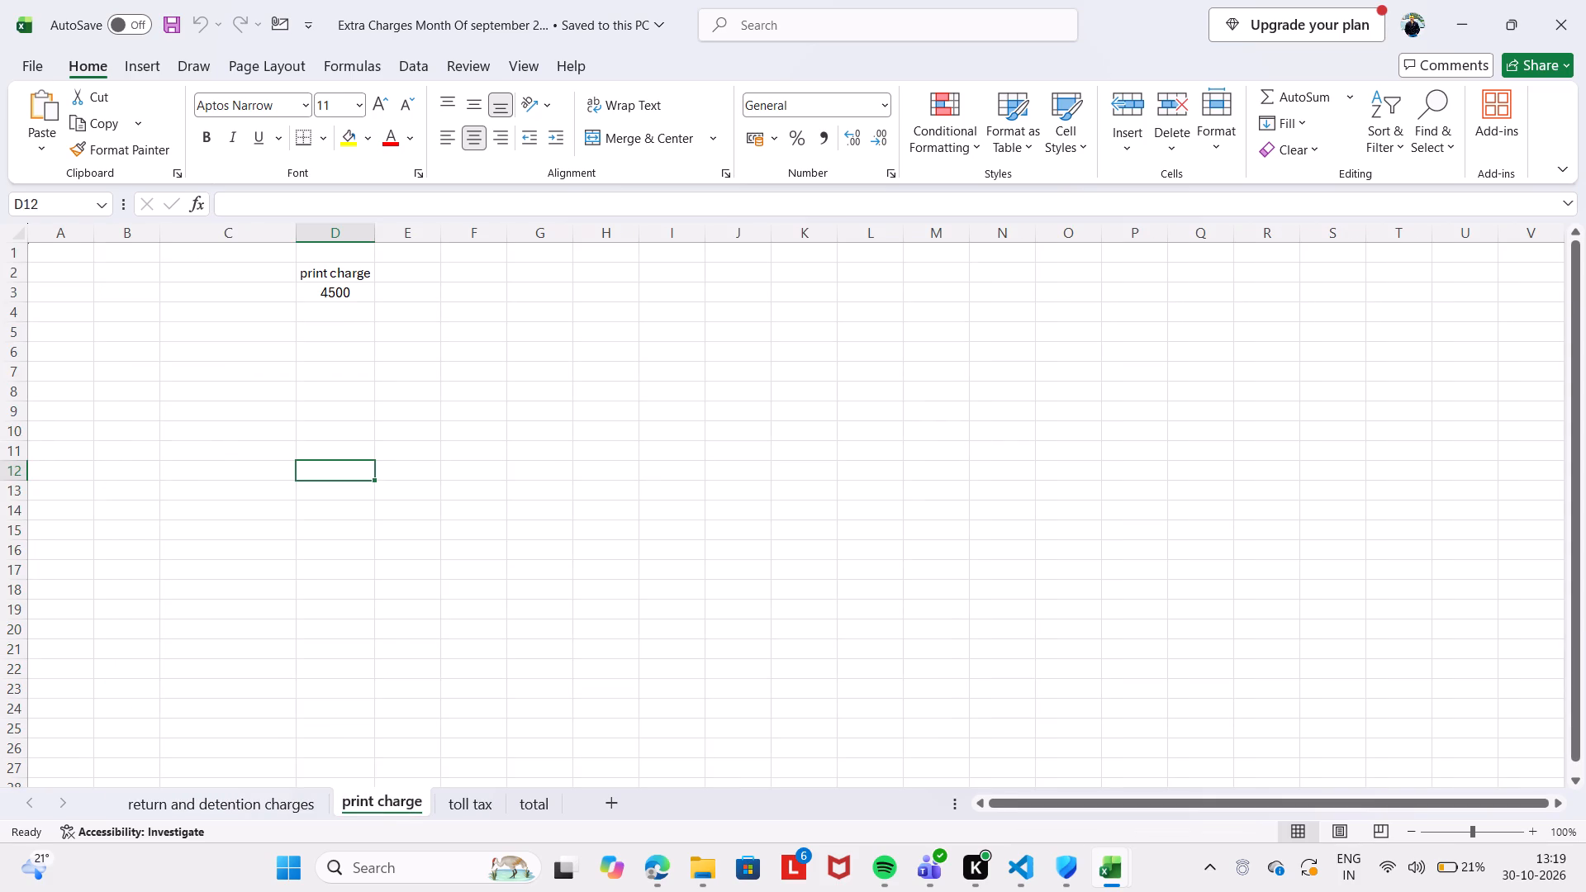
click(479, 809)
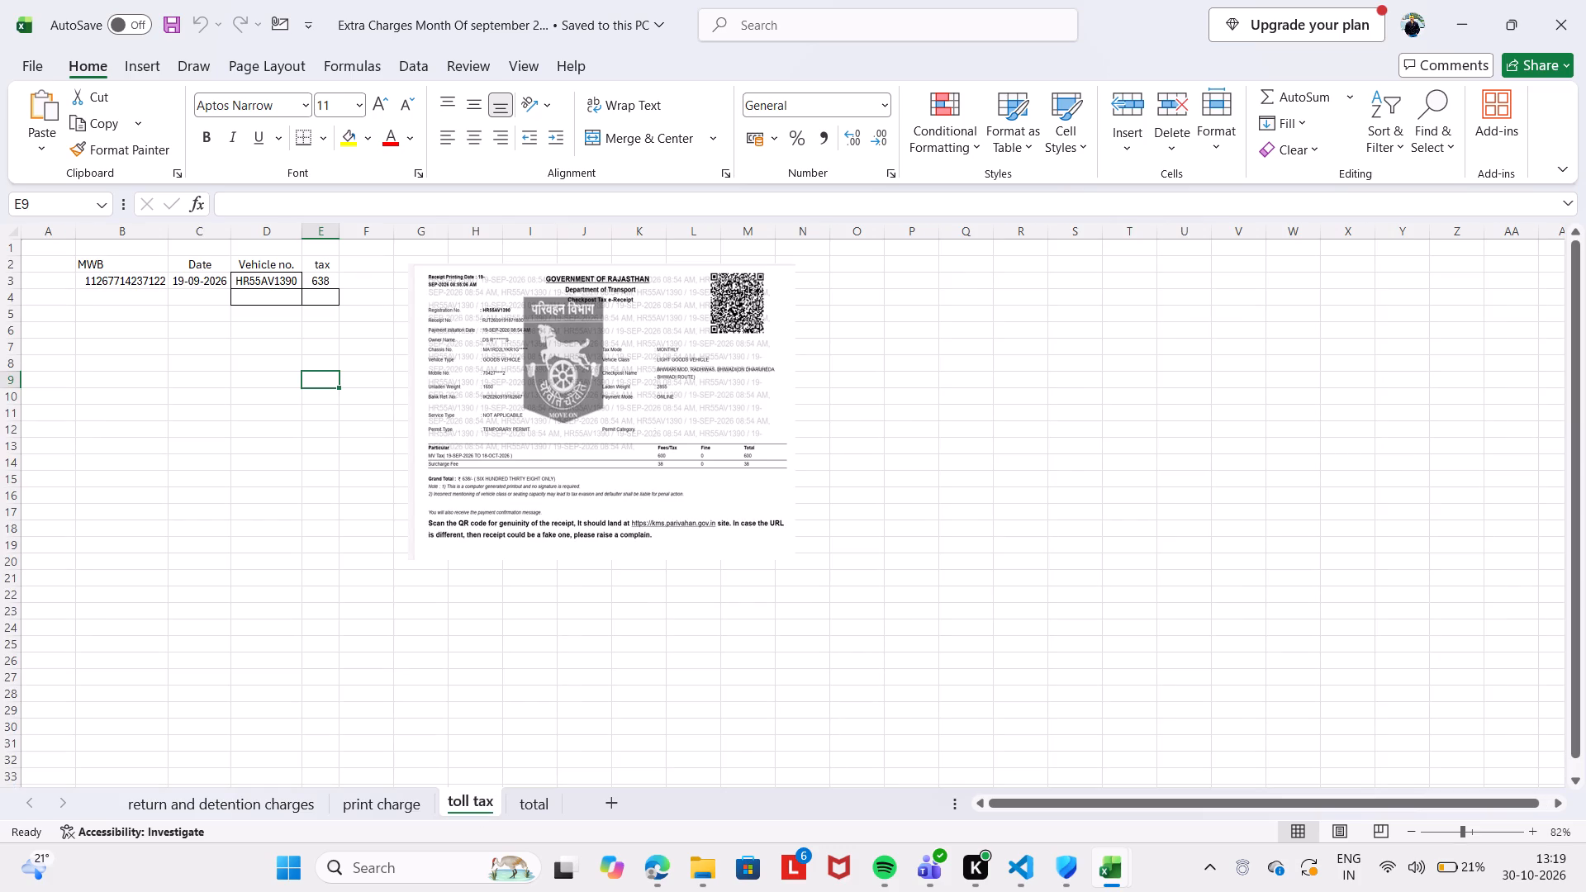
click(539, 810)
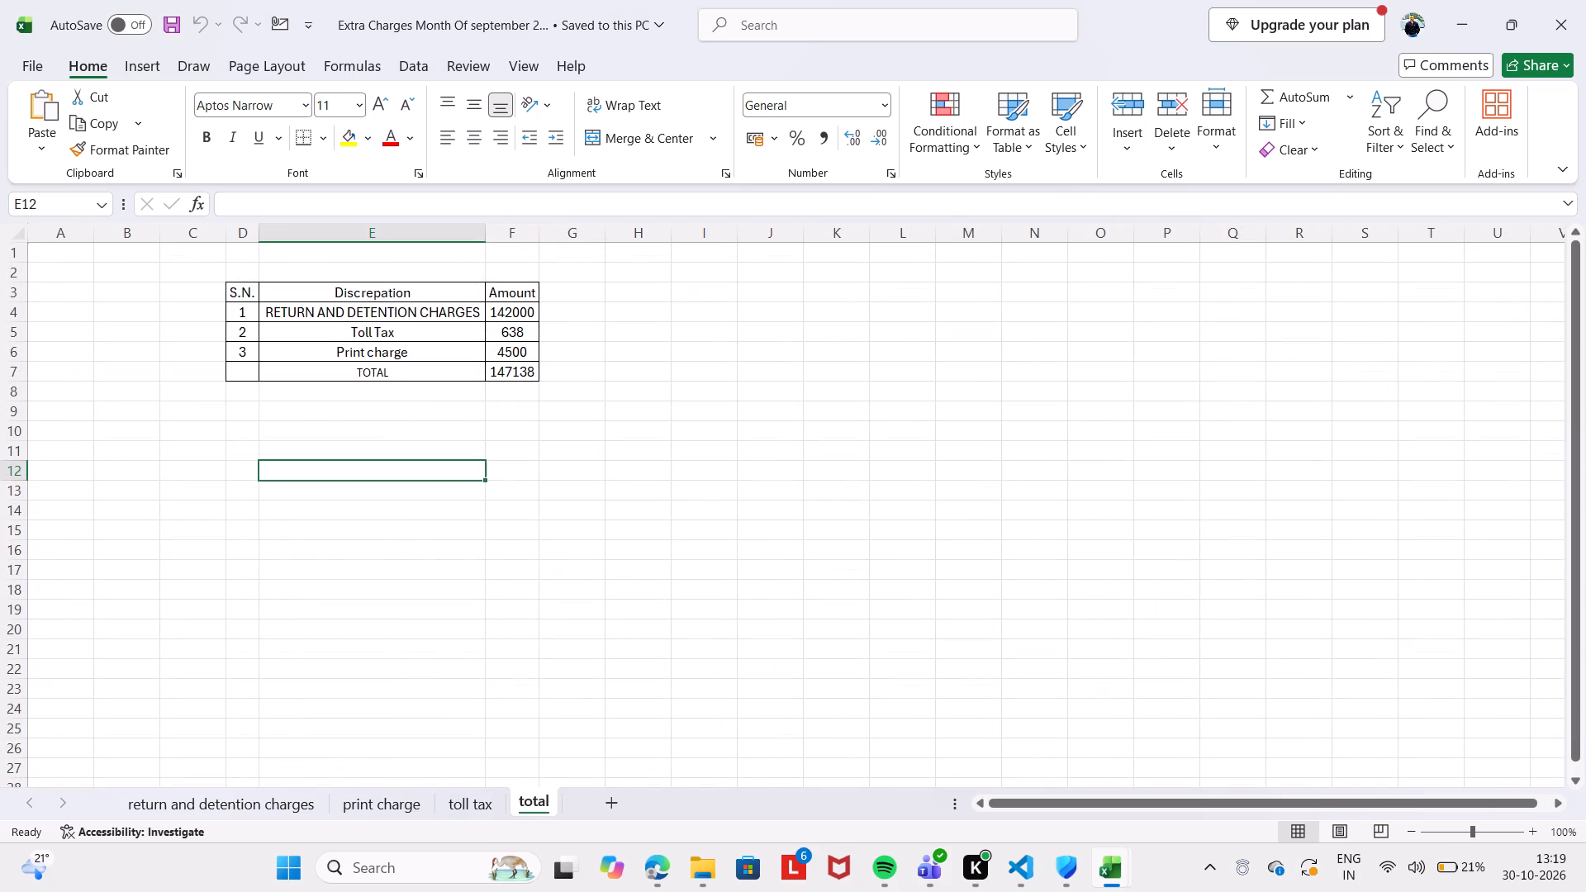
drag(514, 316, 513, 352)
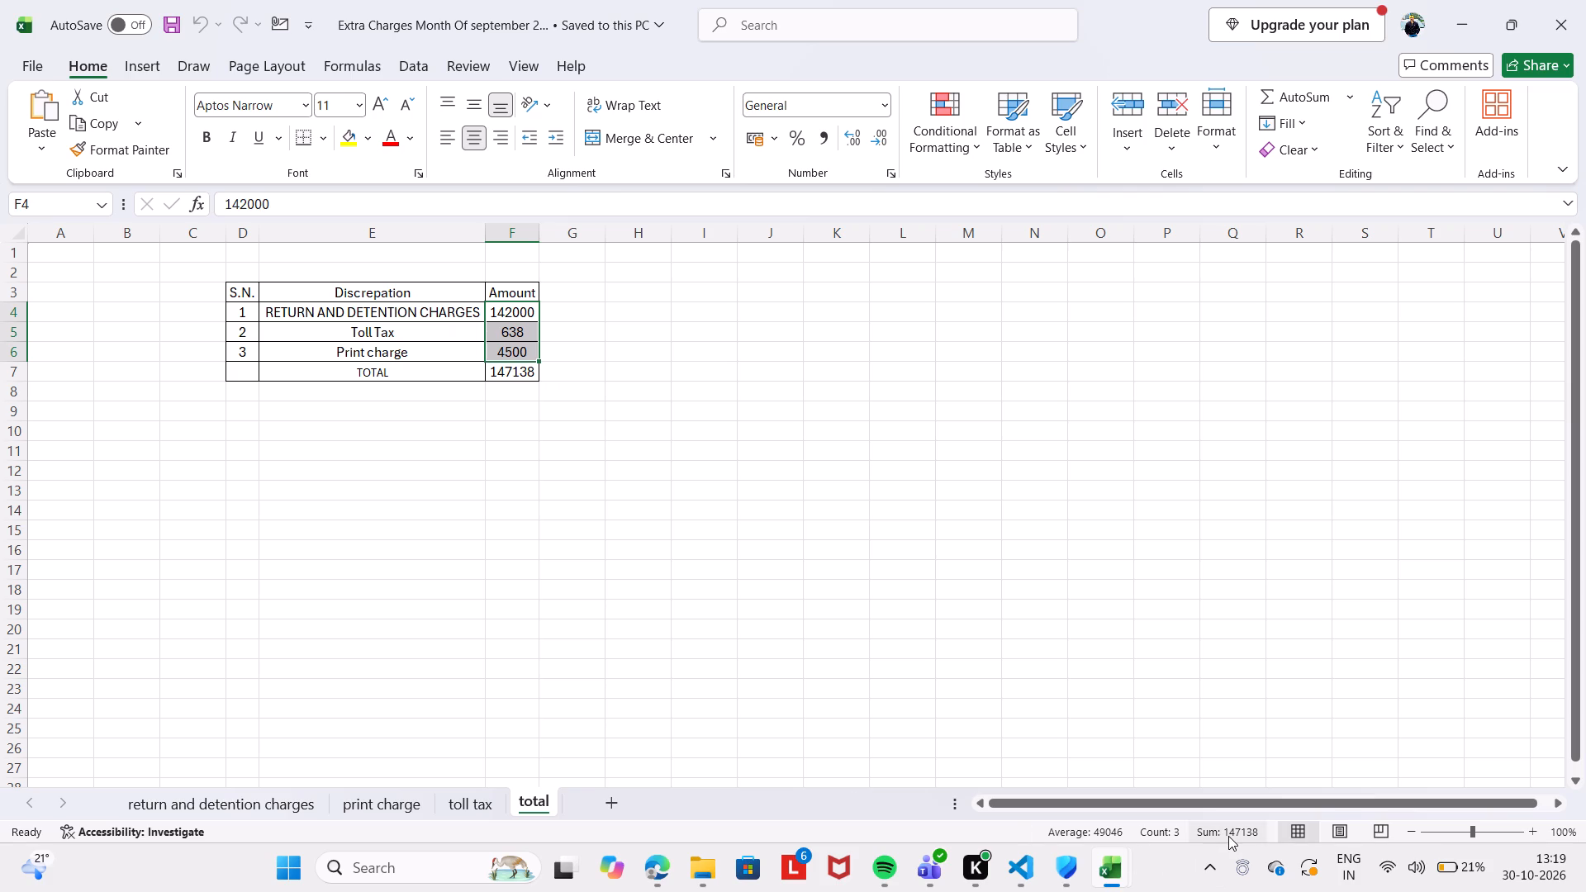
click(904, 551)
click(904, 551)
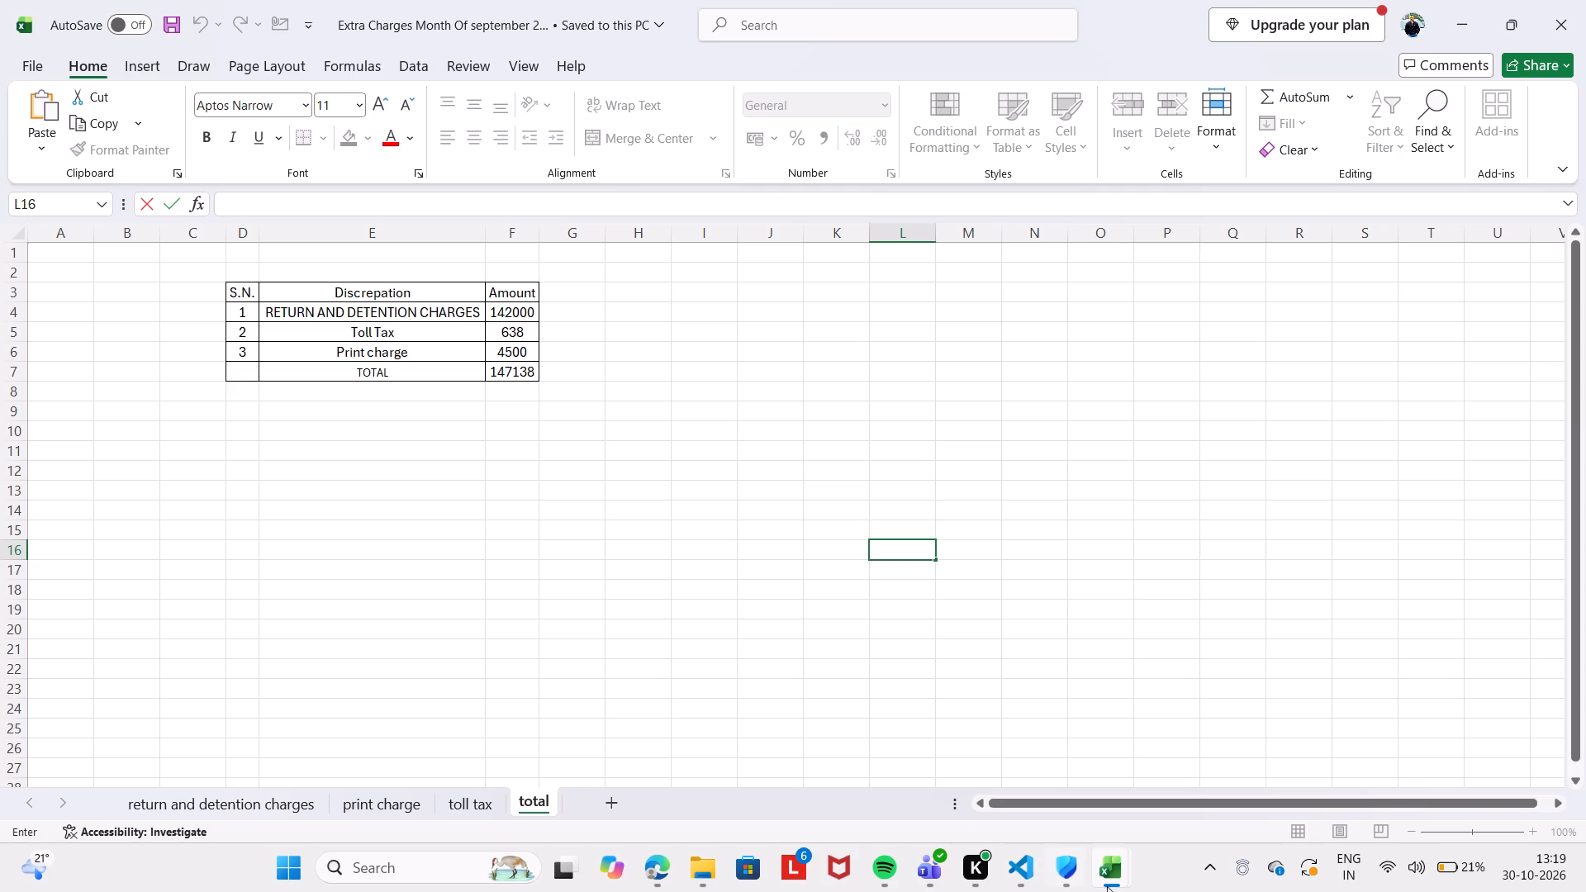
Switch to the August 2026 workbook and view the charge summary on its TOTAL sheet.
click(999, 772)
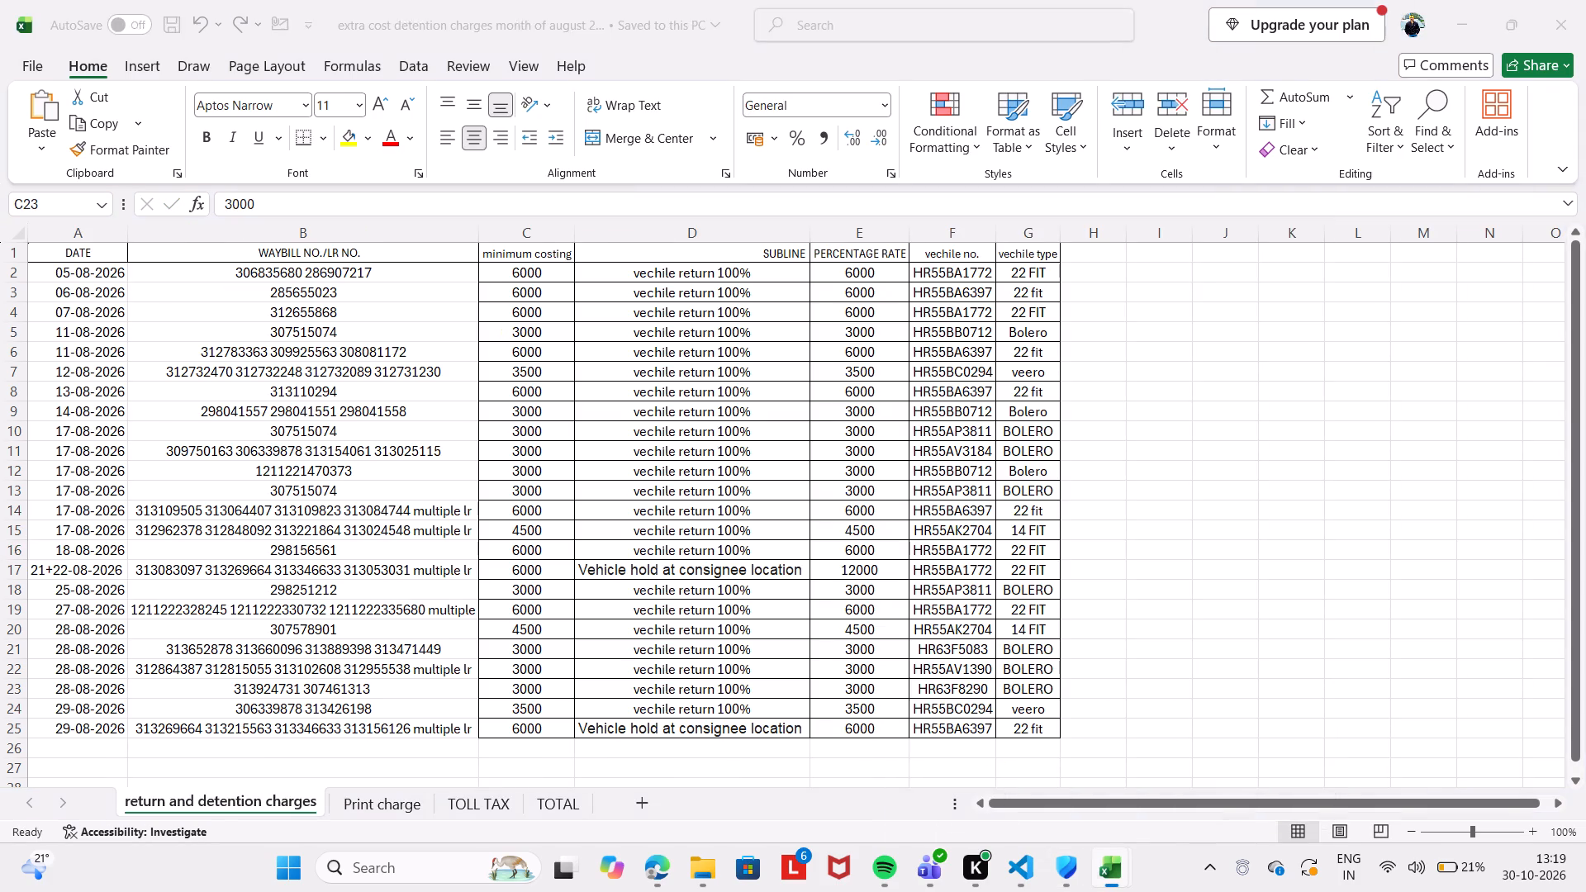
click(548, 809)
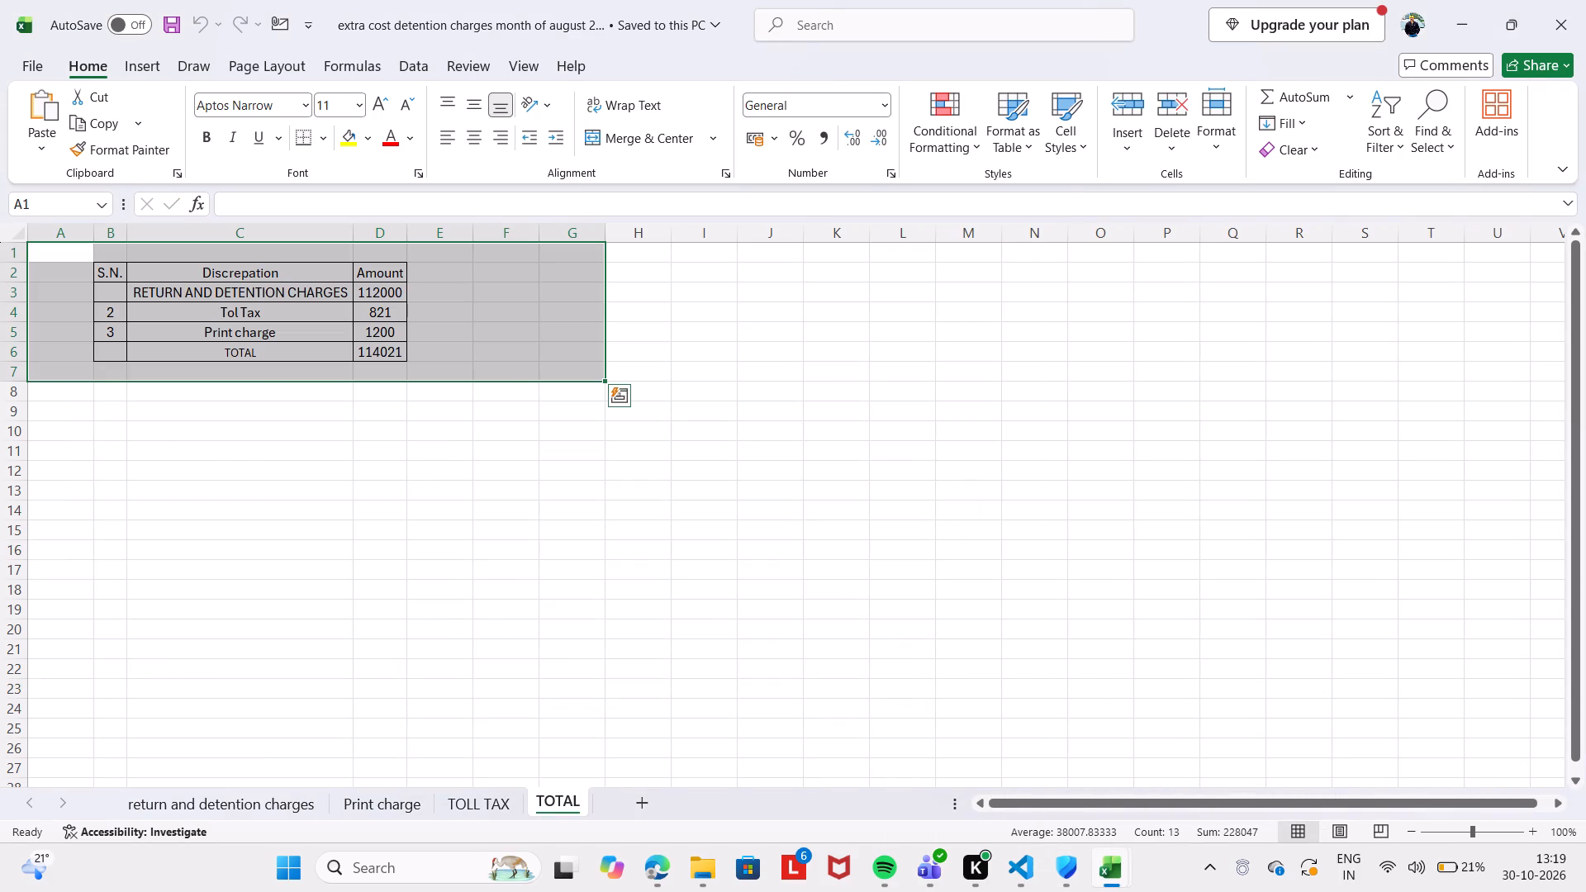
click(406, 425)
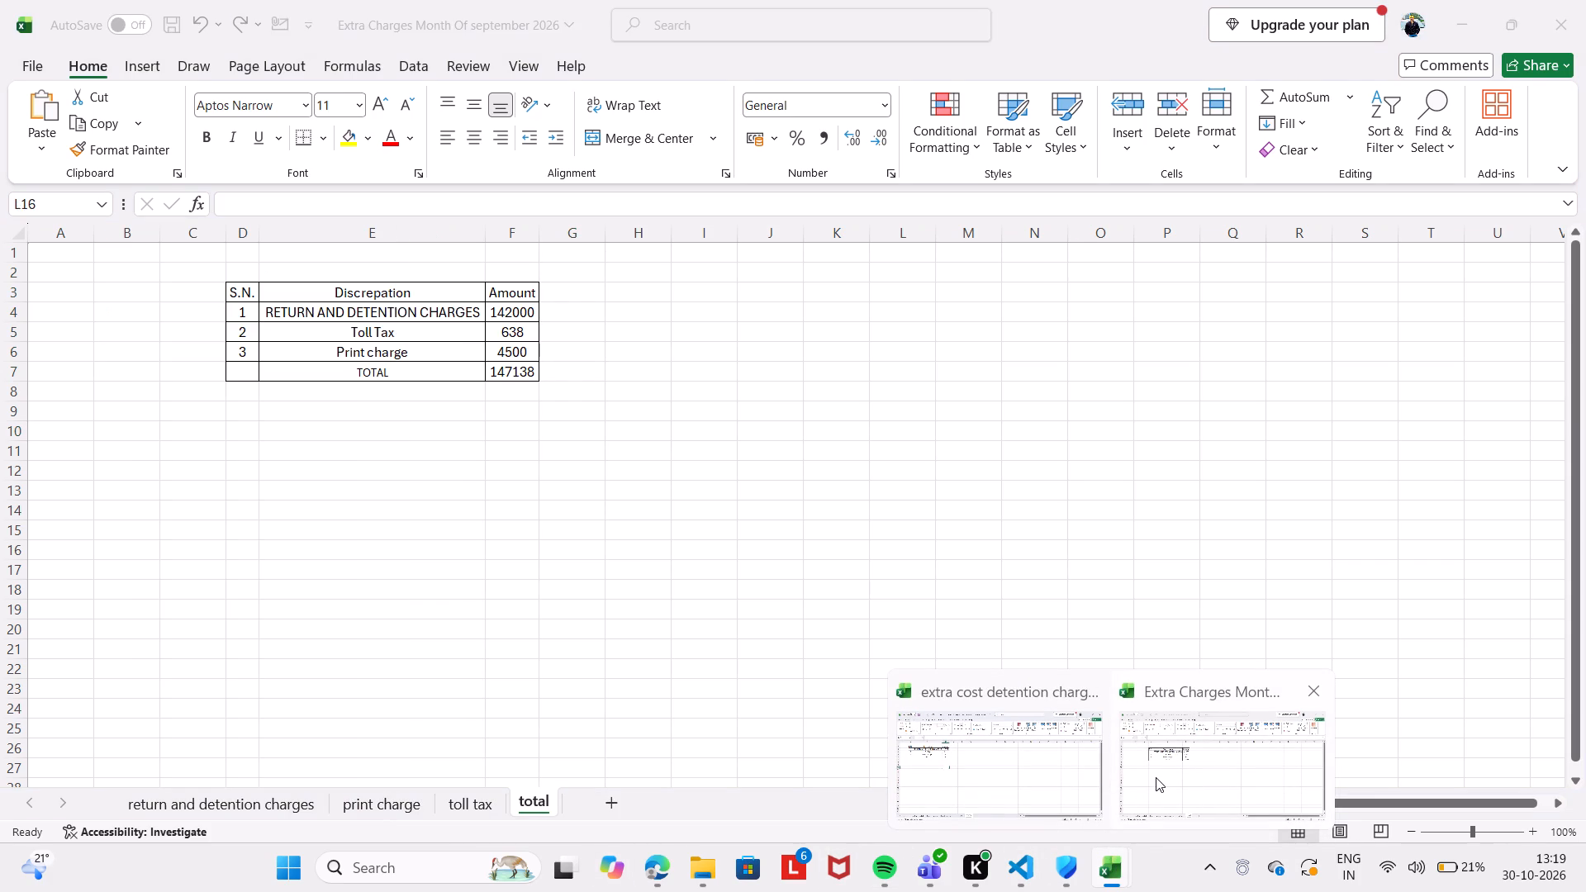
Return to the September 2026 workbook and look through the entries on its return and detention charges sheet.
click(1156, 777)
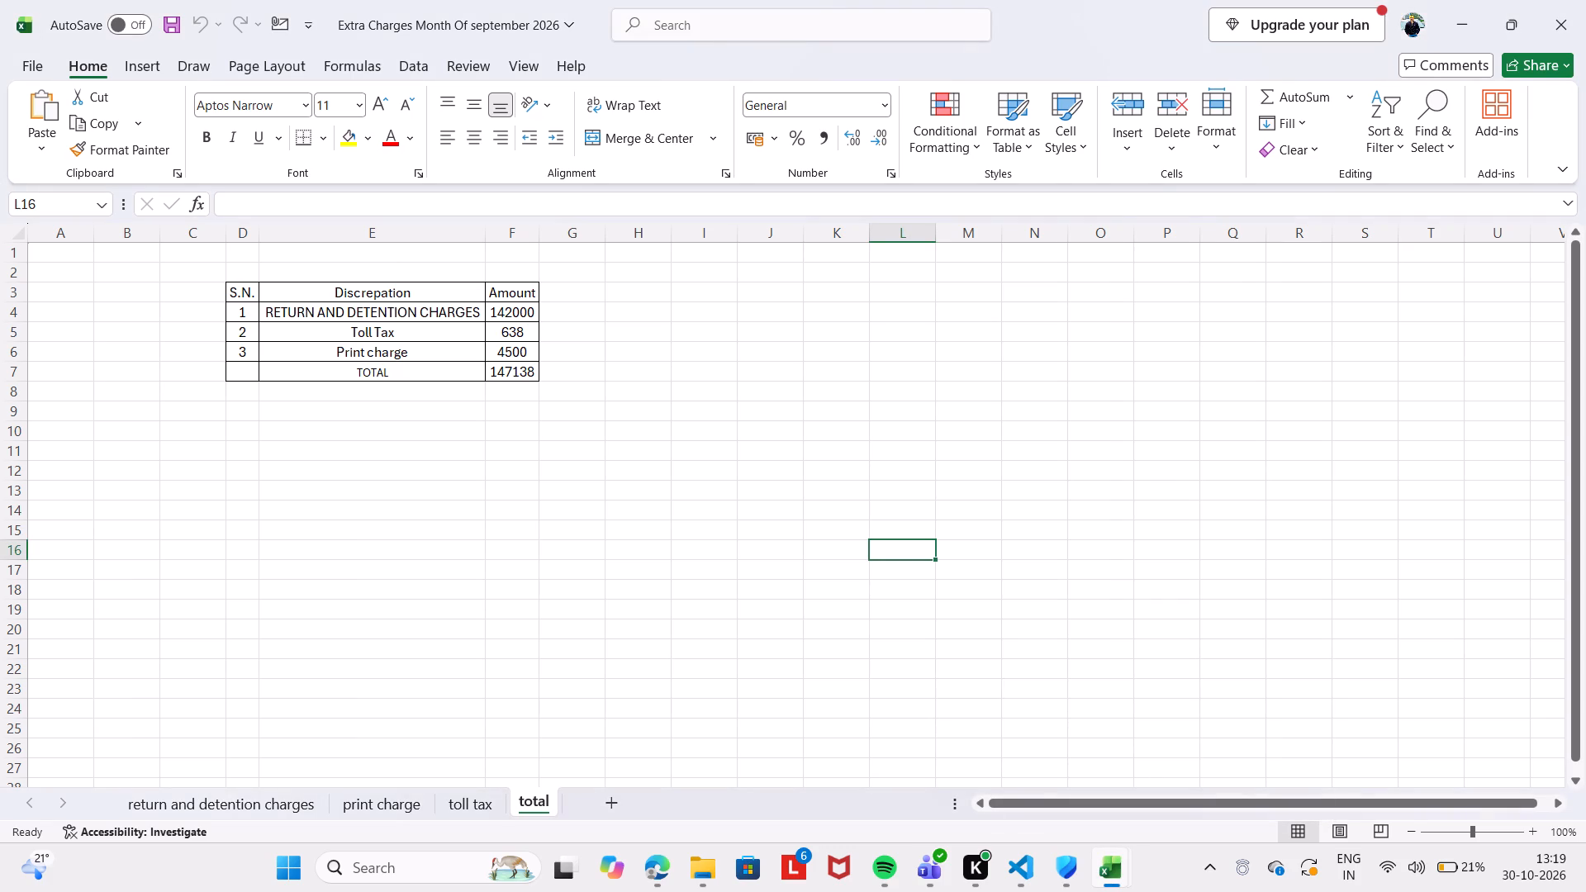
click(223, 800)
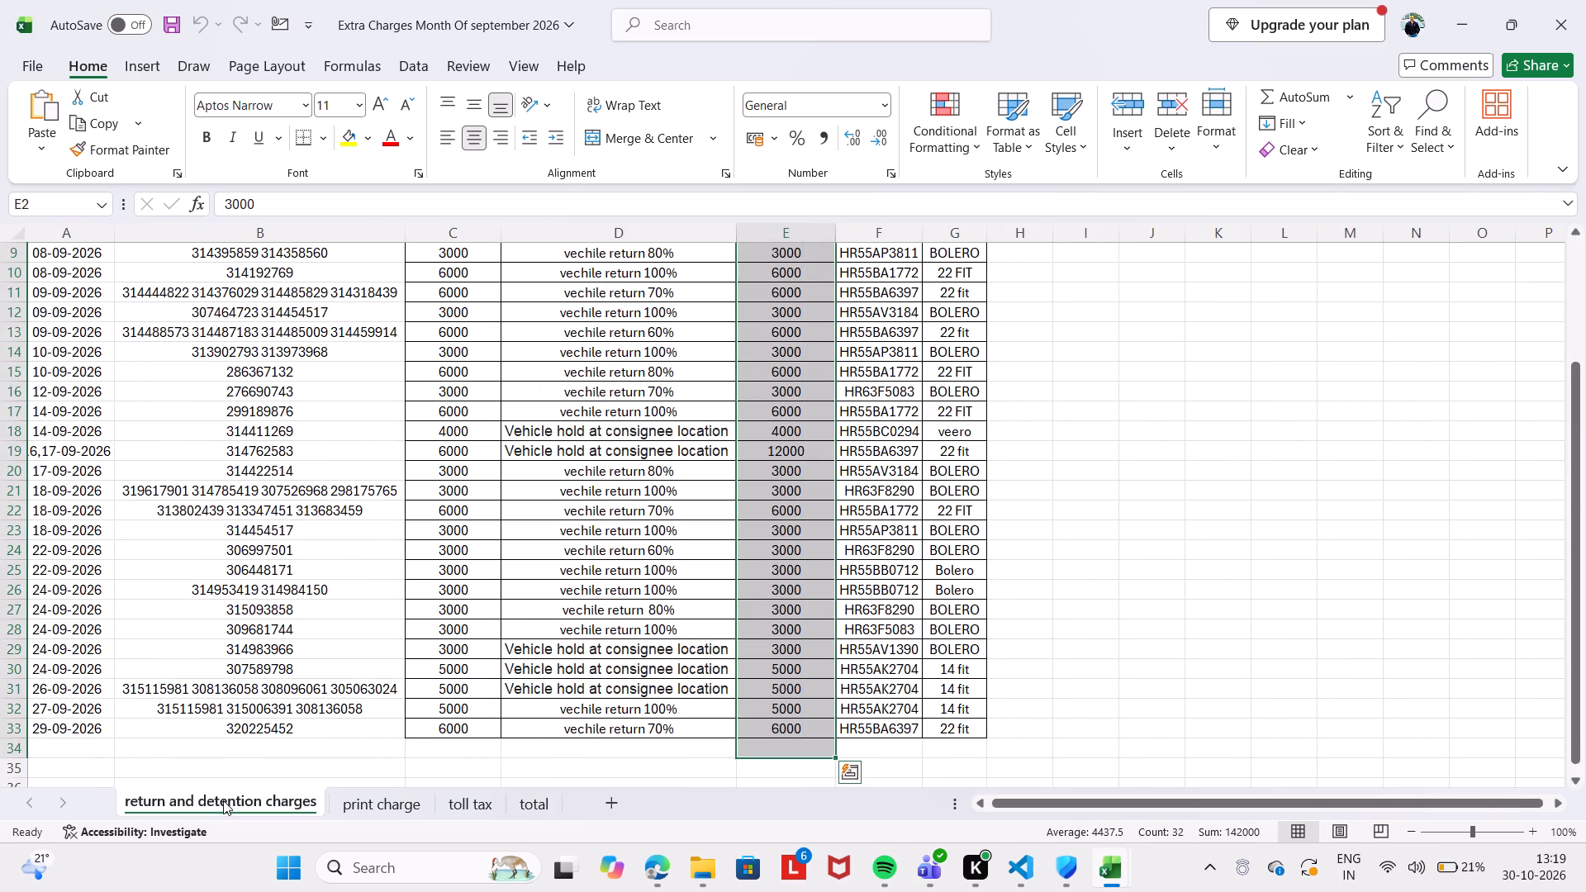
click(1092, 460)
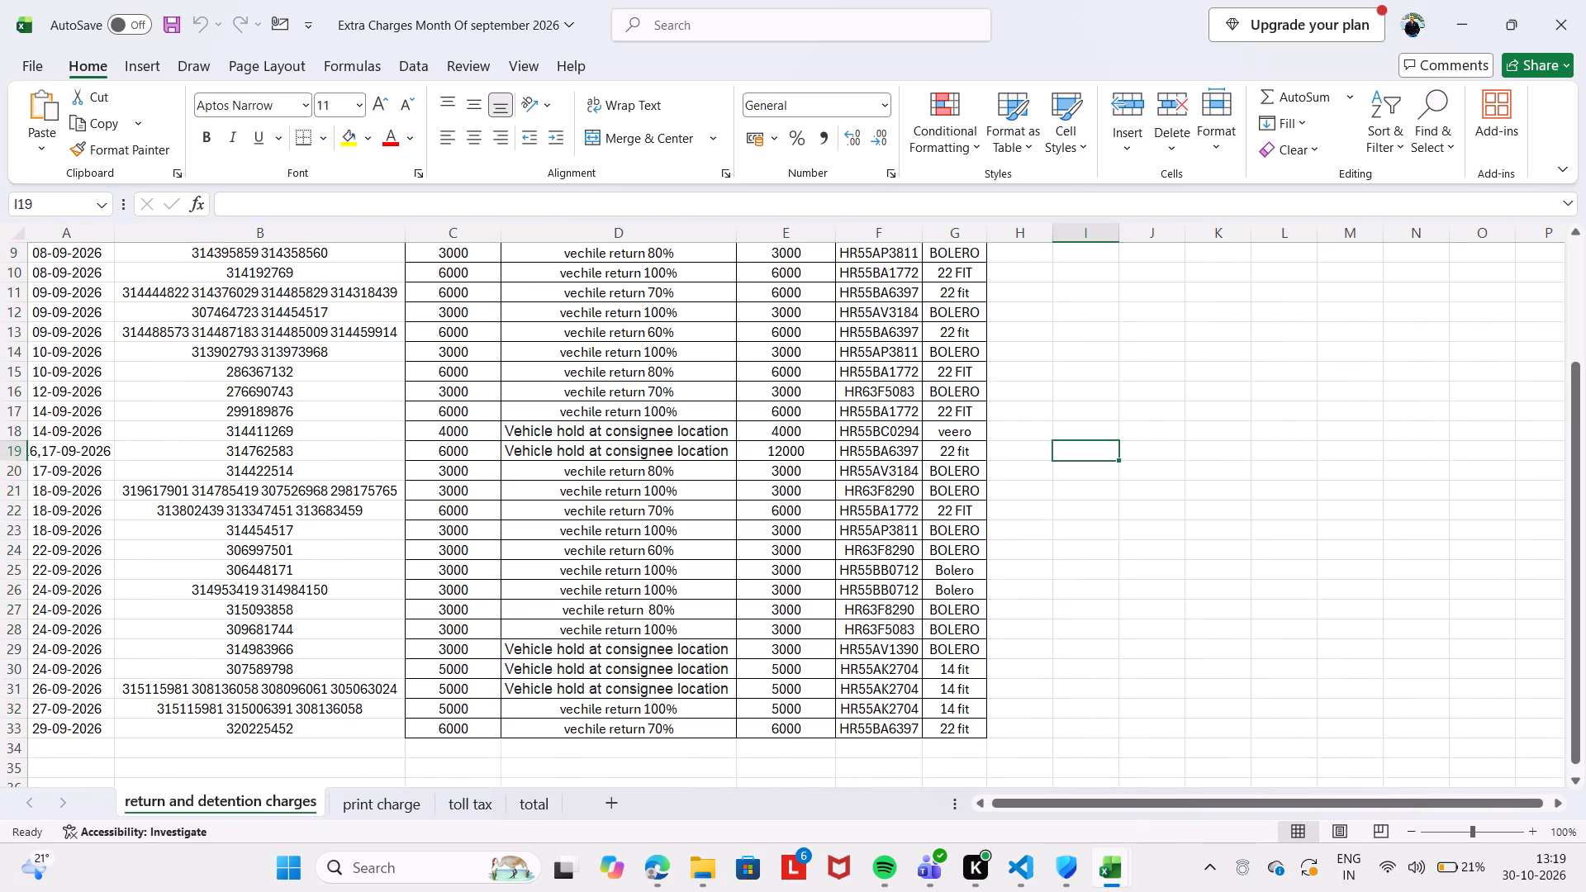
scroll(857, 436, right, 1)
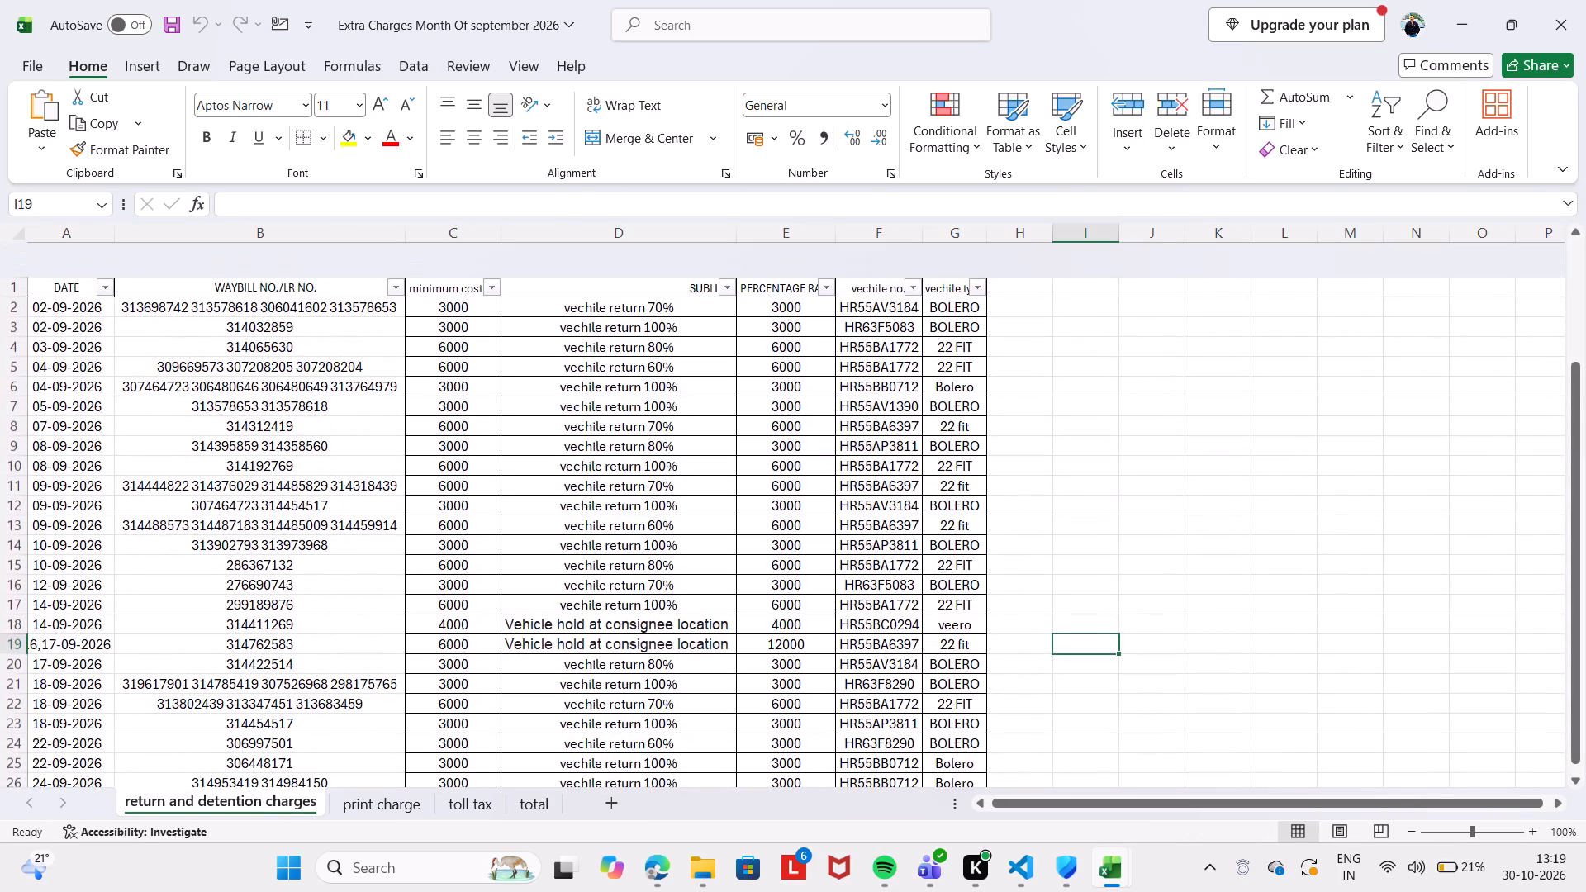
scroll(857, 436, right, 1)
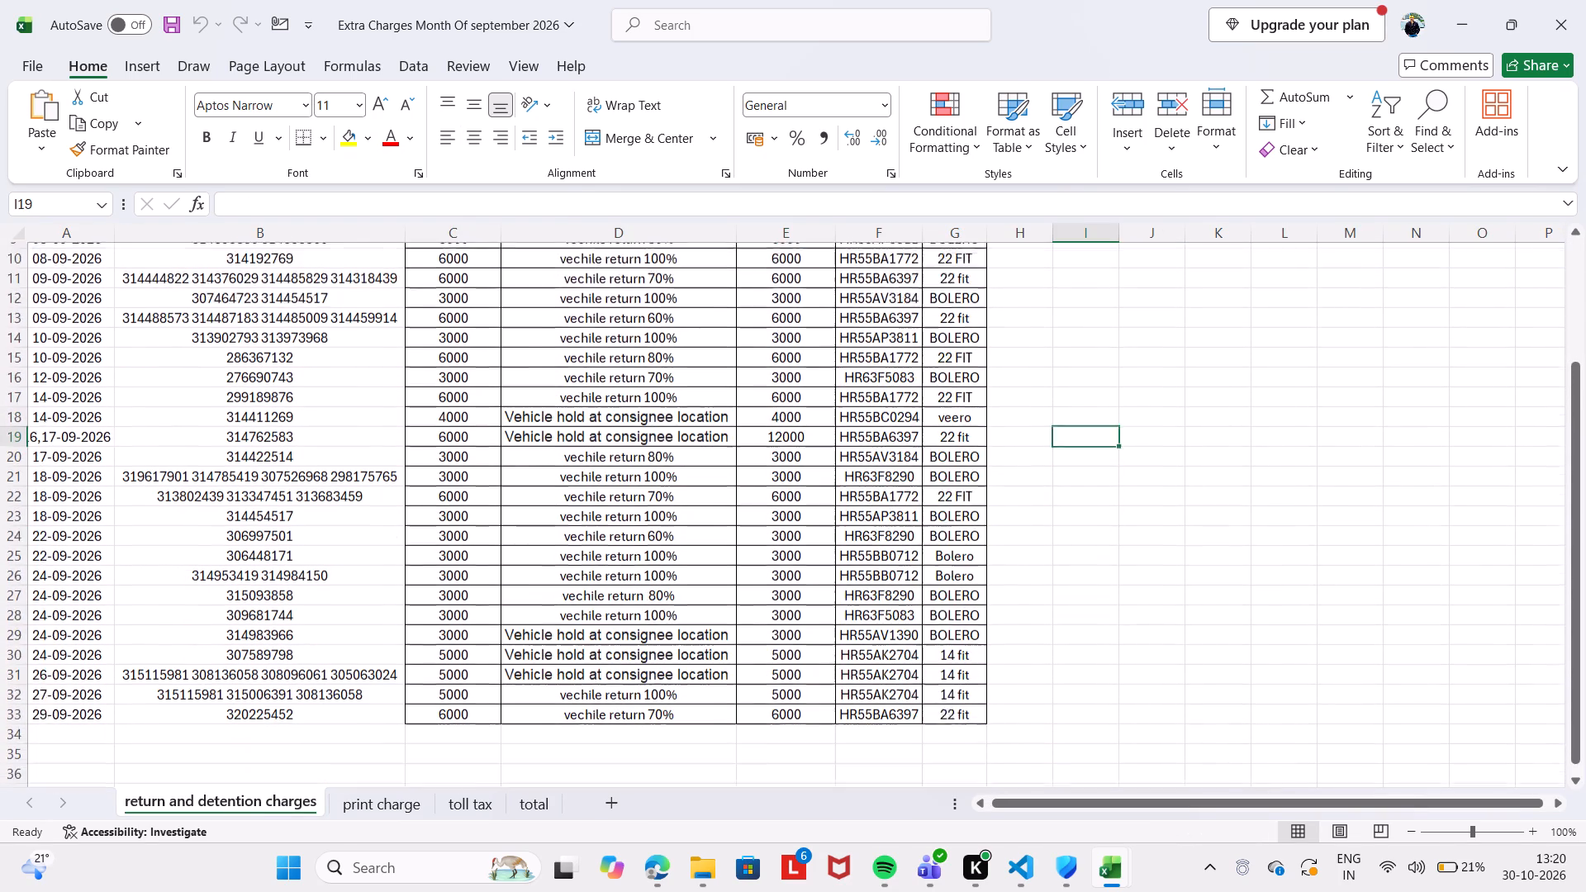
Review the remaining entries on the September return and detention charges sheet and compare them with the summary on the total sheet.
scroll(857, 436, right, 4)
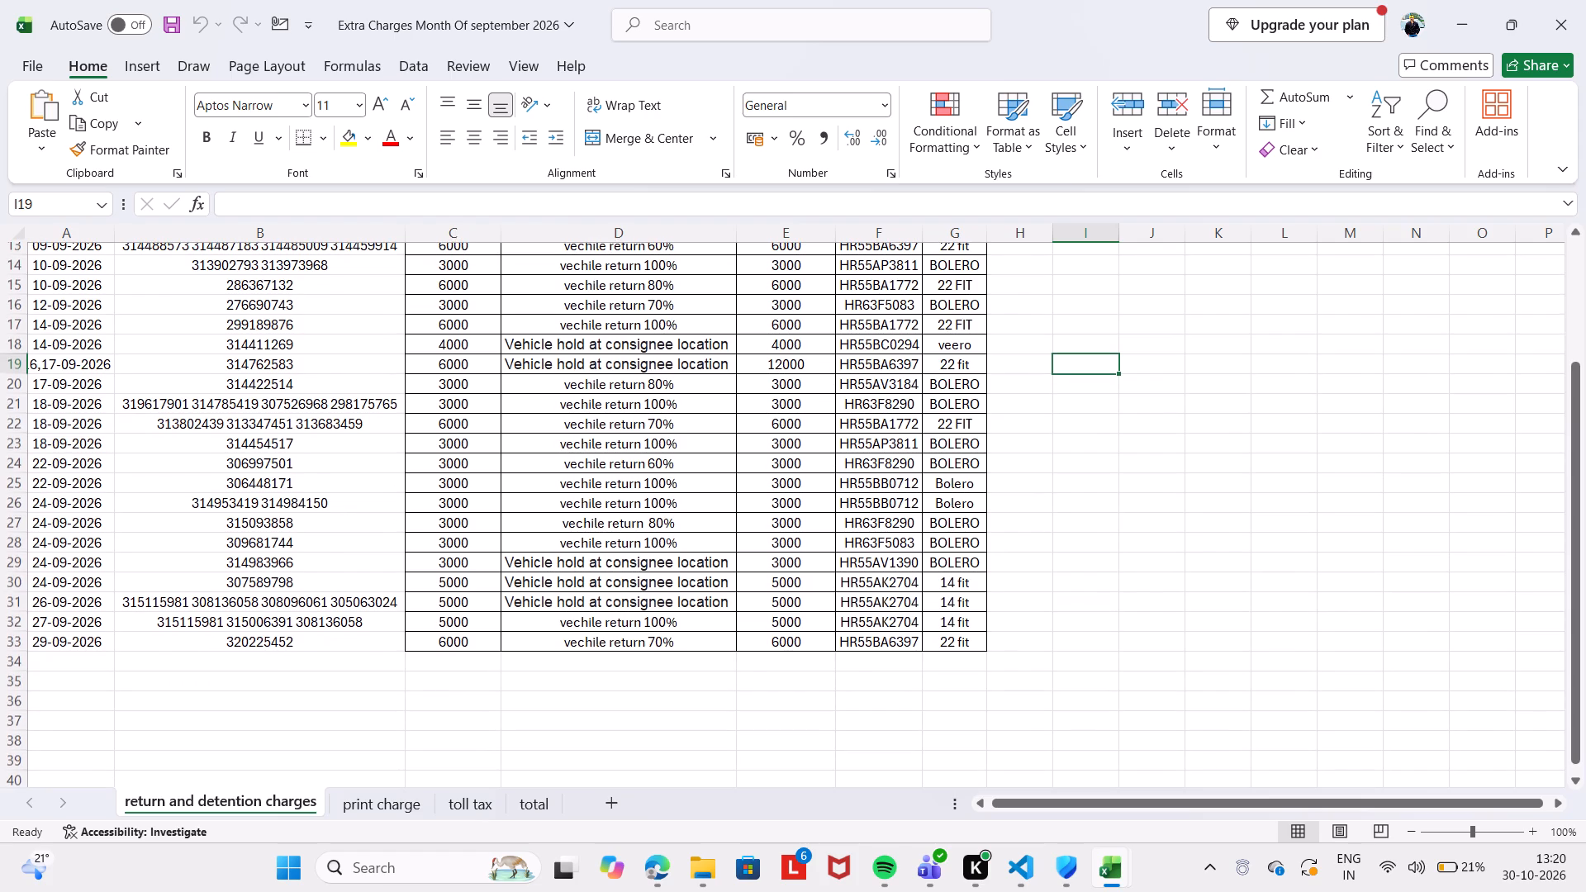
scroll(857, 436, right, 1)
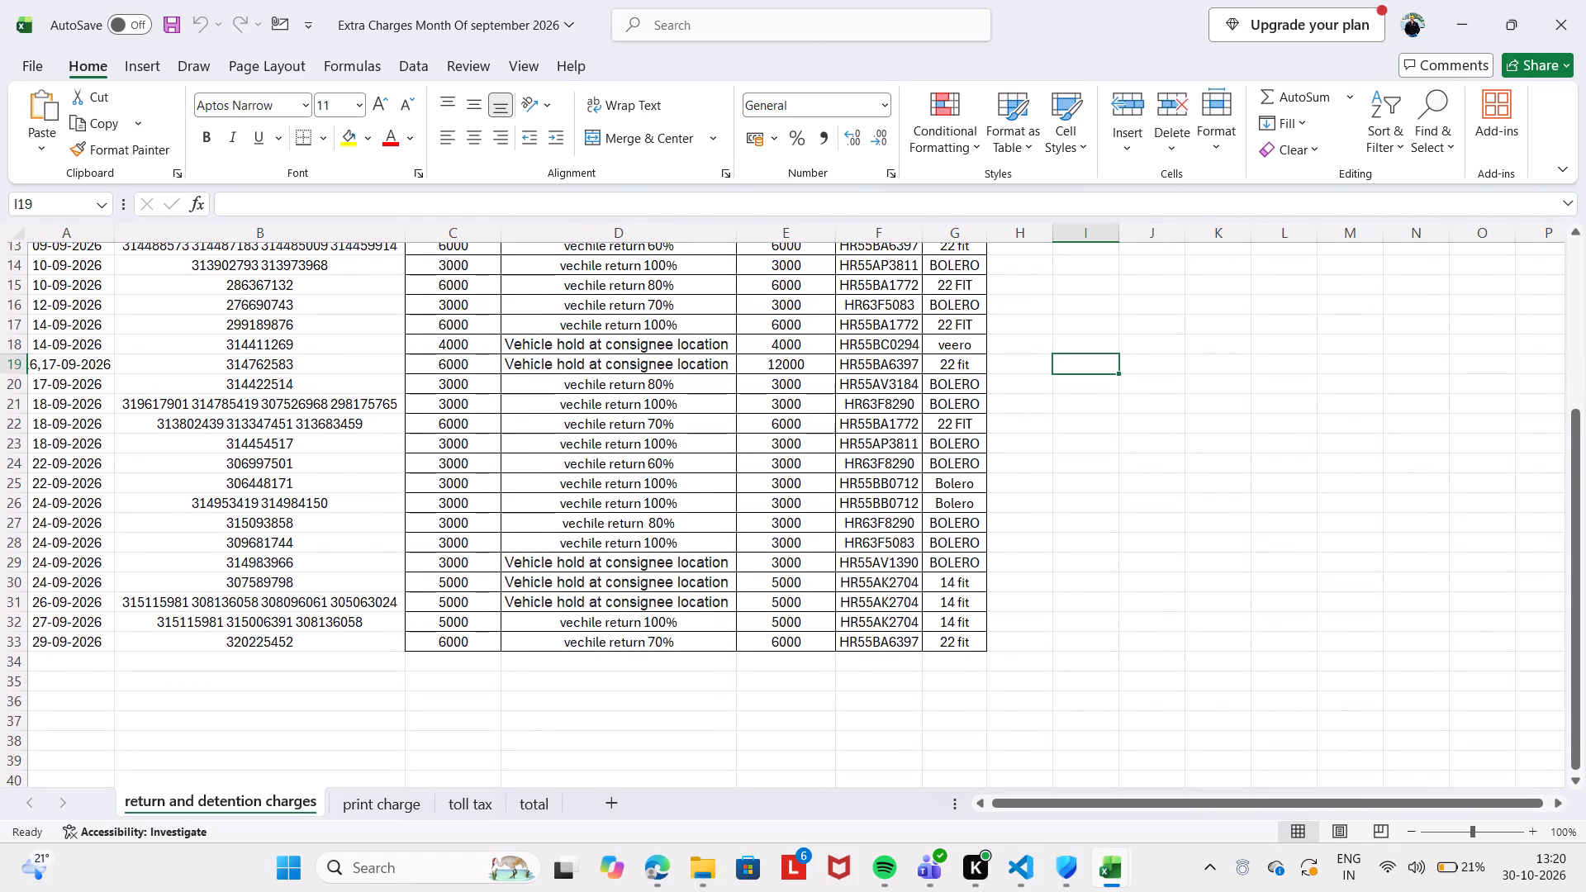
click(536, 795)
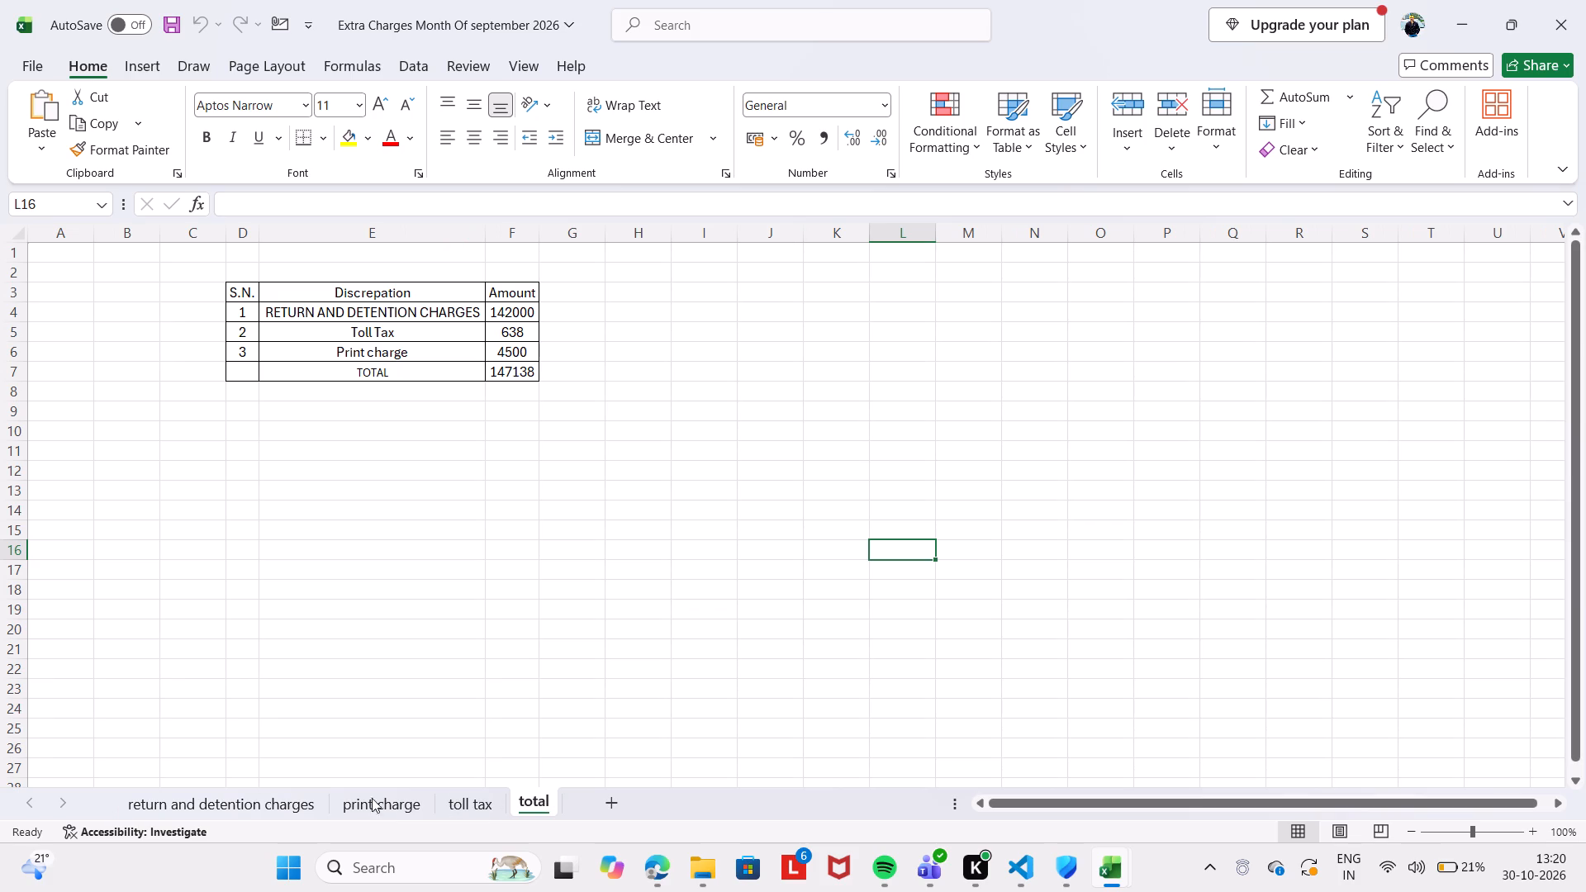
click(278, 802)
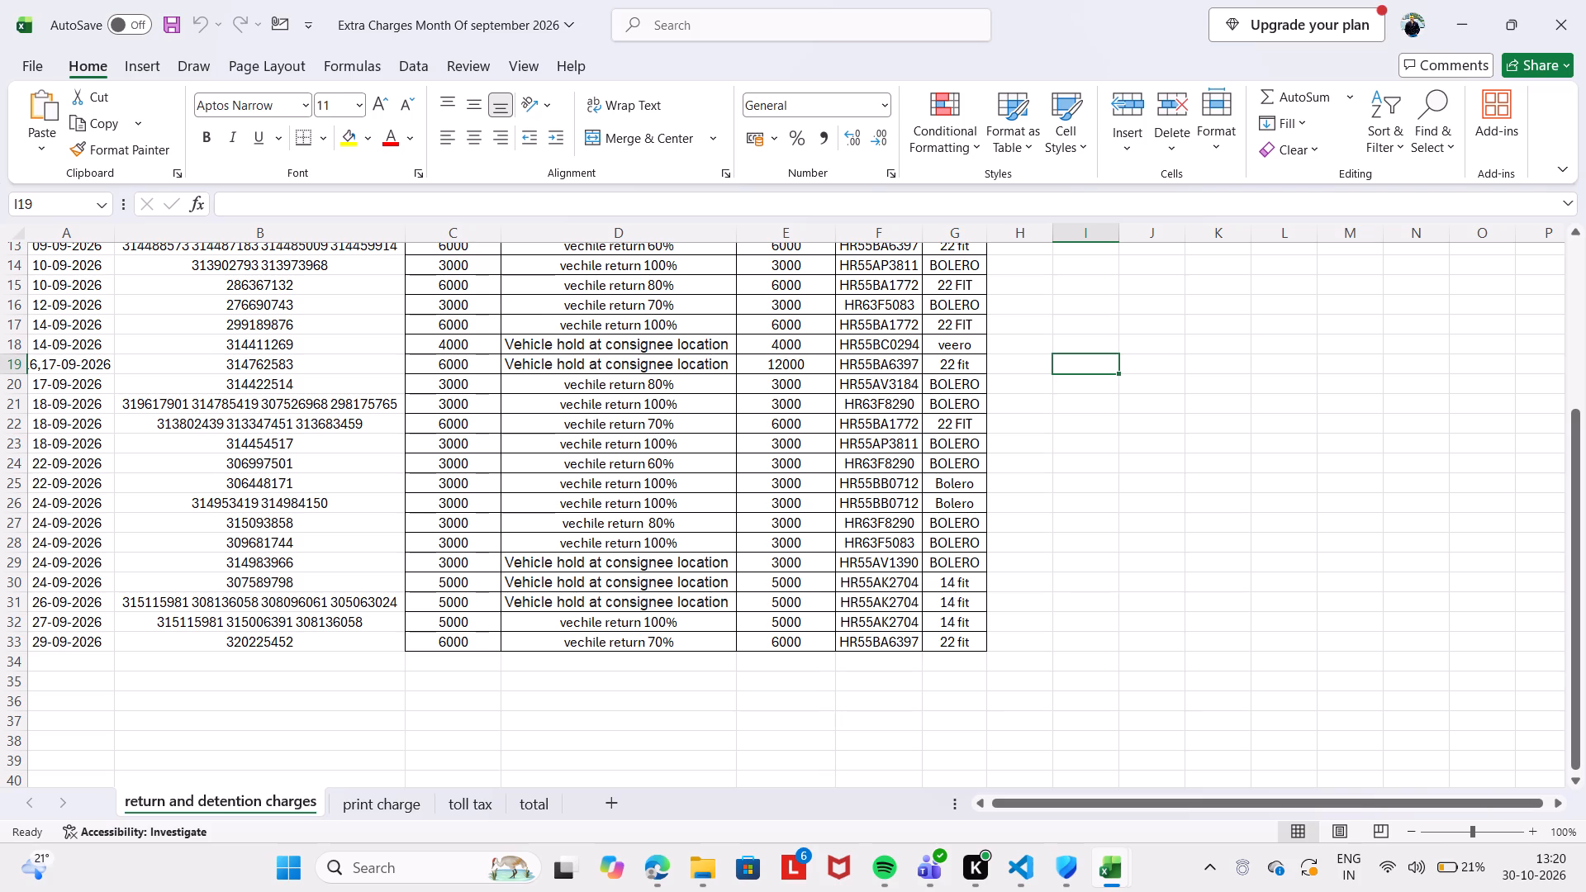
click(526, 804)
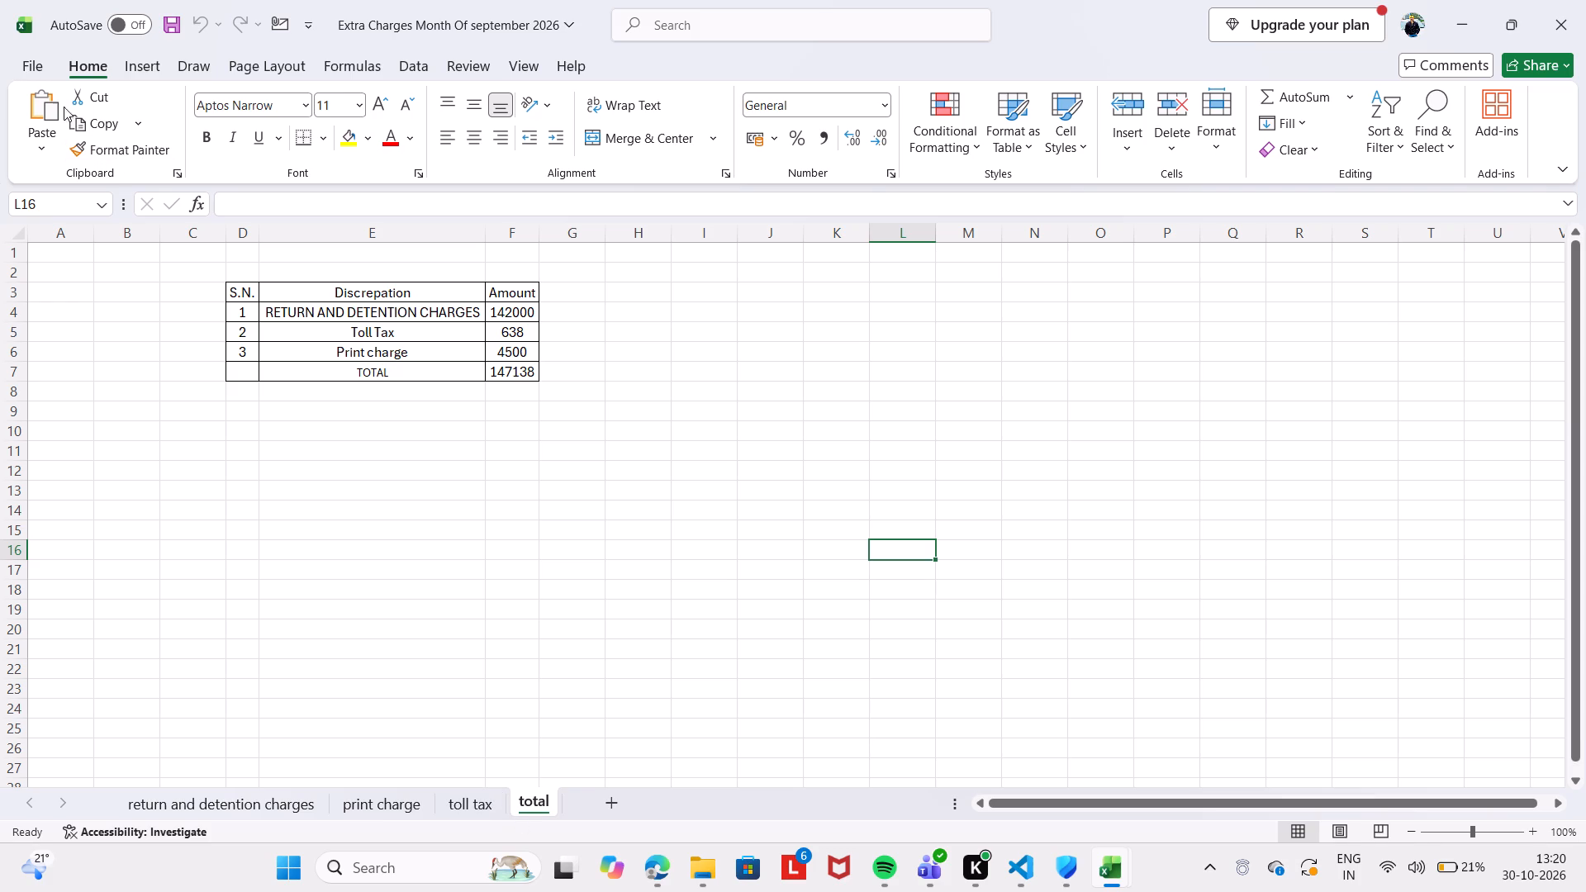
Create a new blank workbook and enter g as a placeholder in cell A1.
click(31, 57)
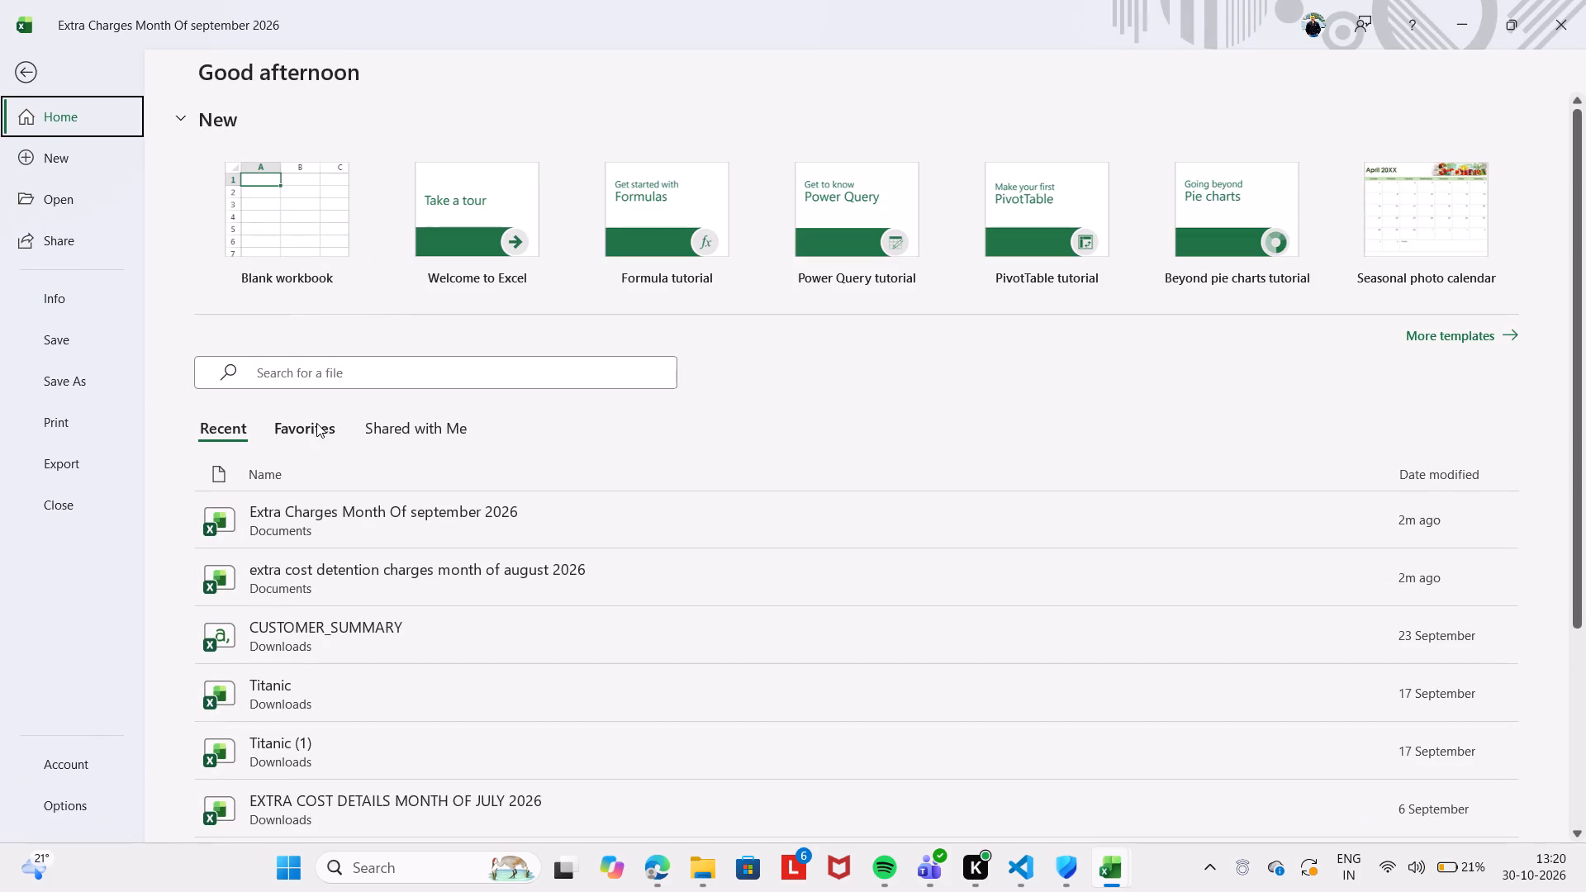
click(273, 225)
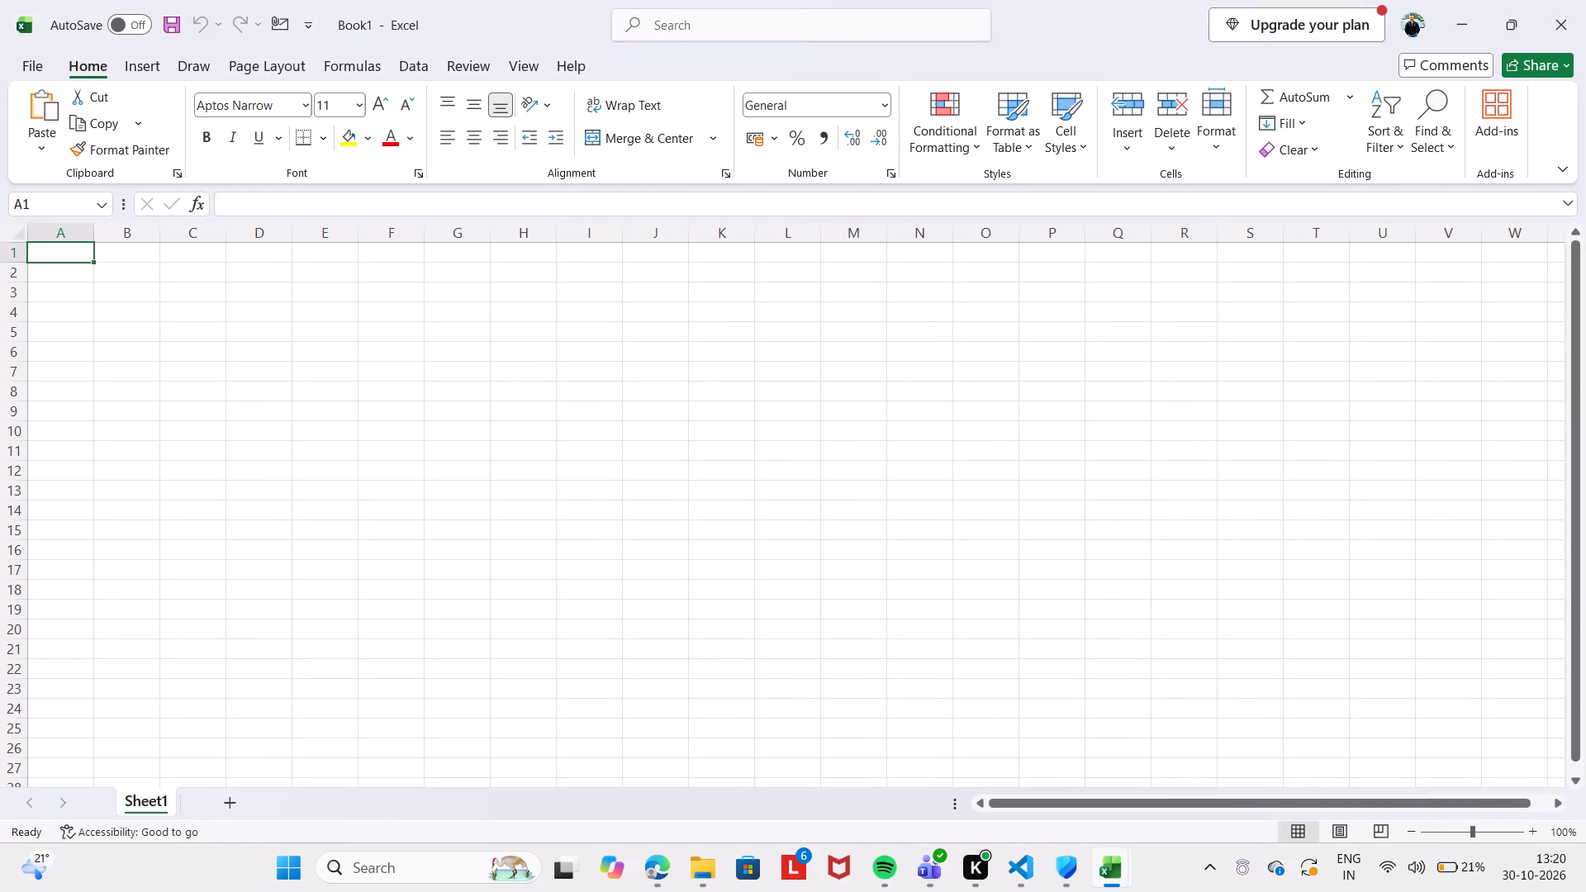
key(g)
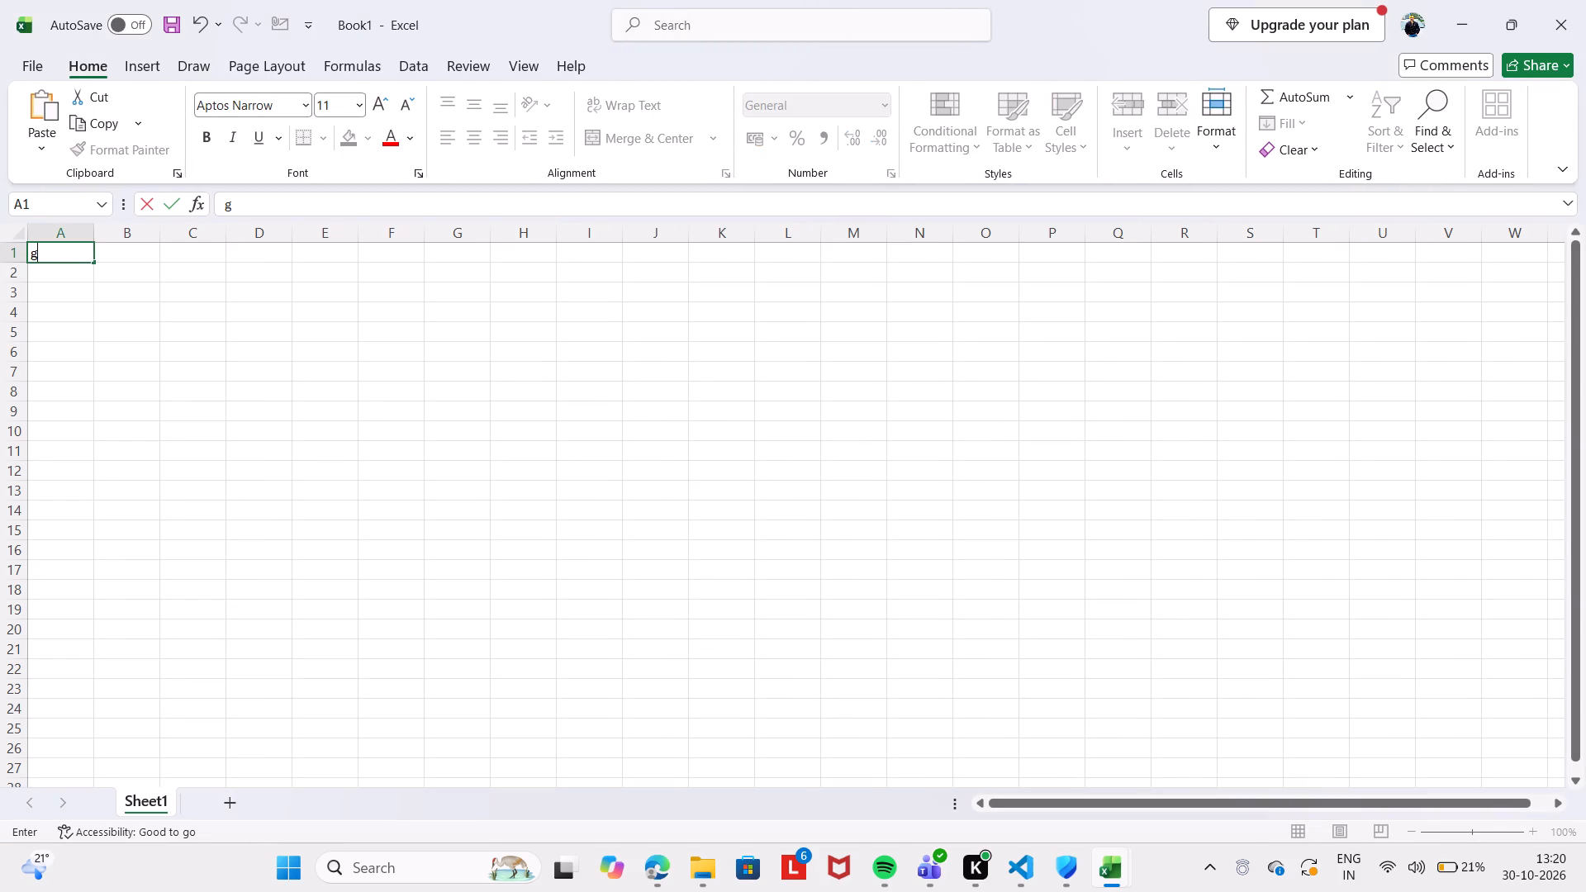
Save the new workbook as Extra Charges Month Of October 2026 in the local C: drive Documents folder, and check its file details.
key(ctrl+s)
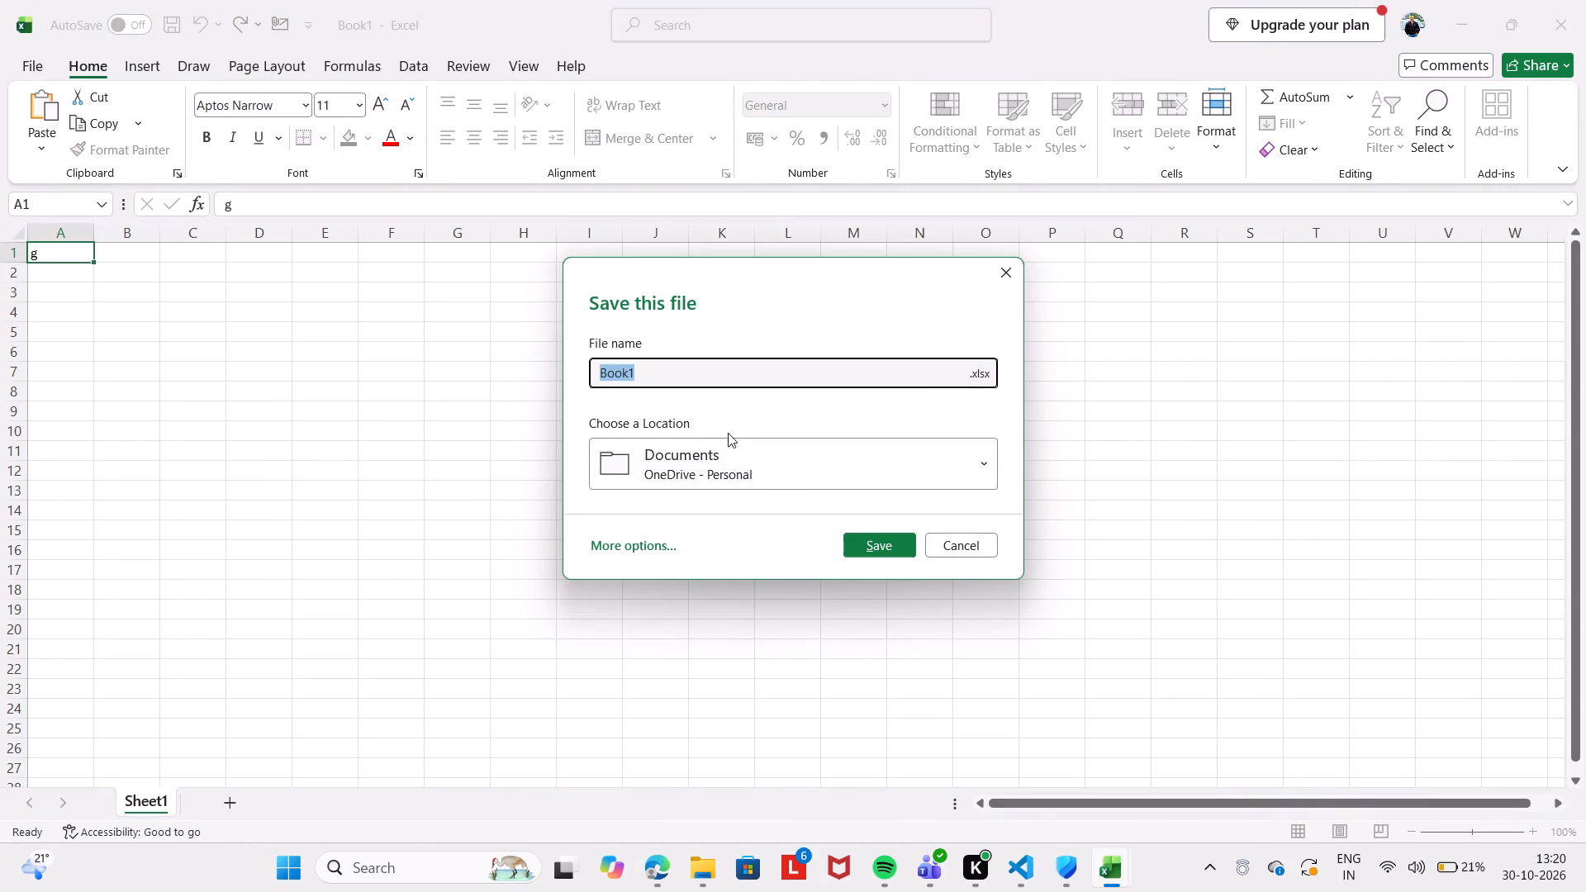
click(965, 451)
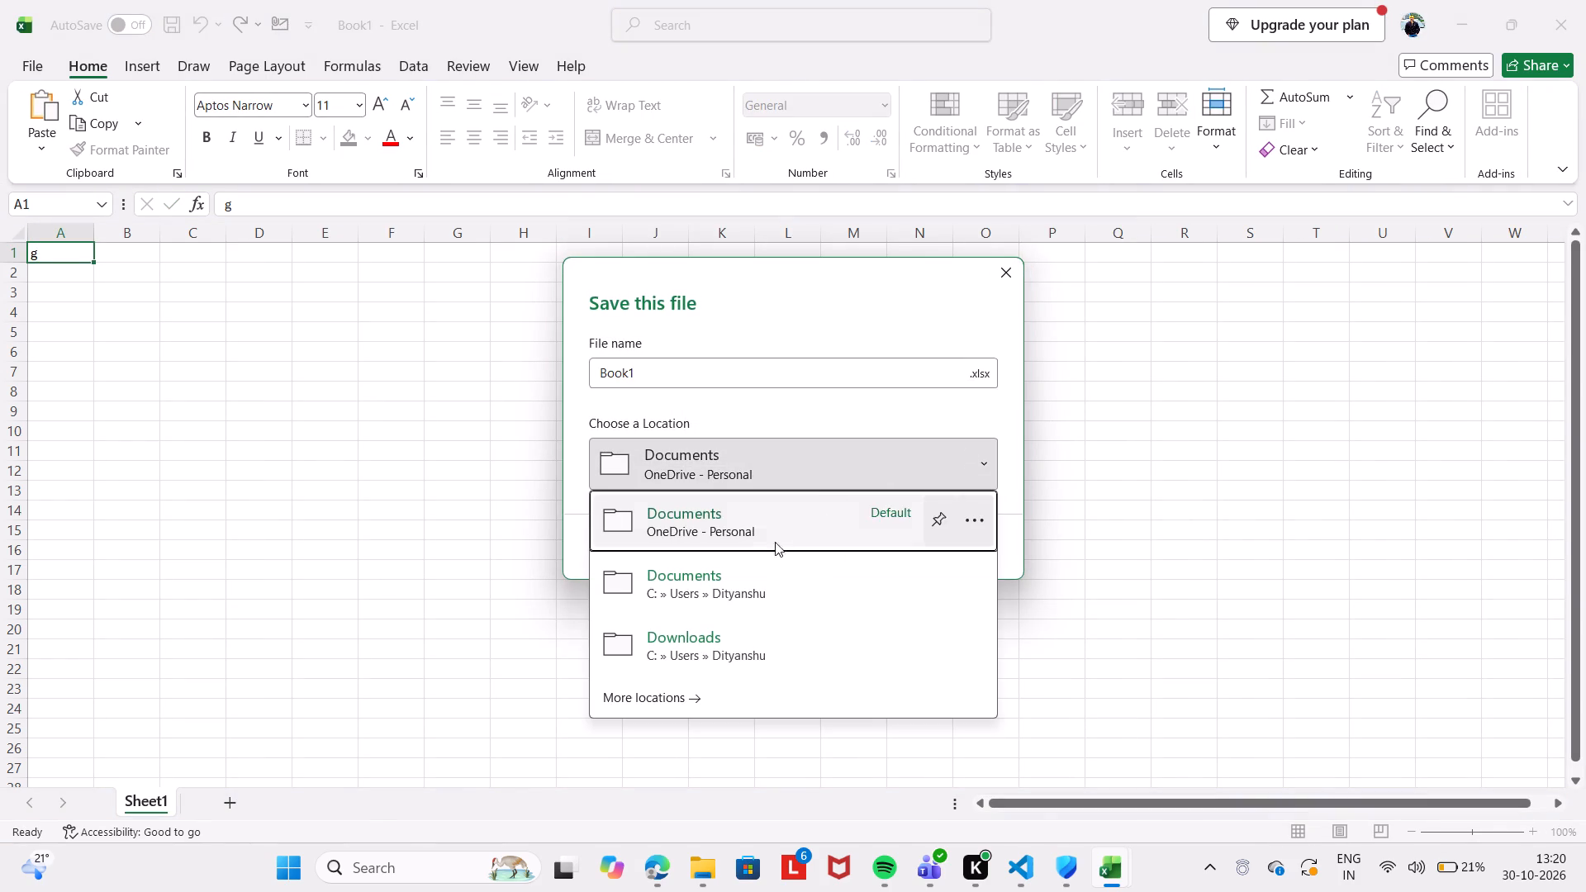
click(719, 589)
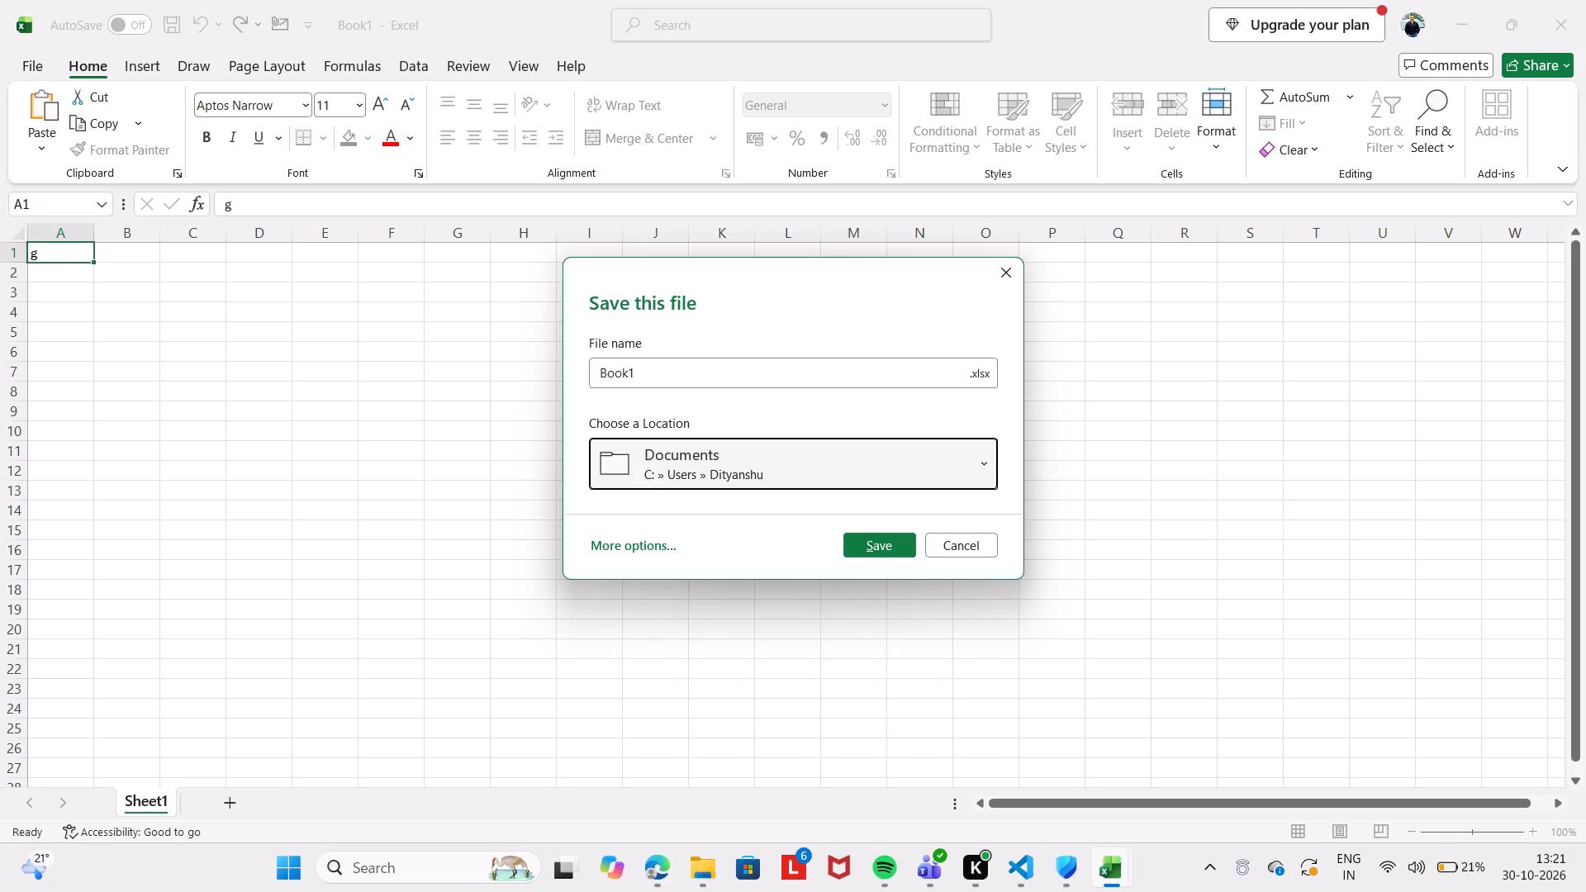
click(740, 377)
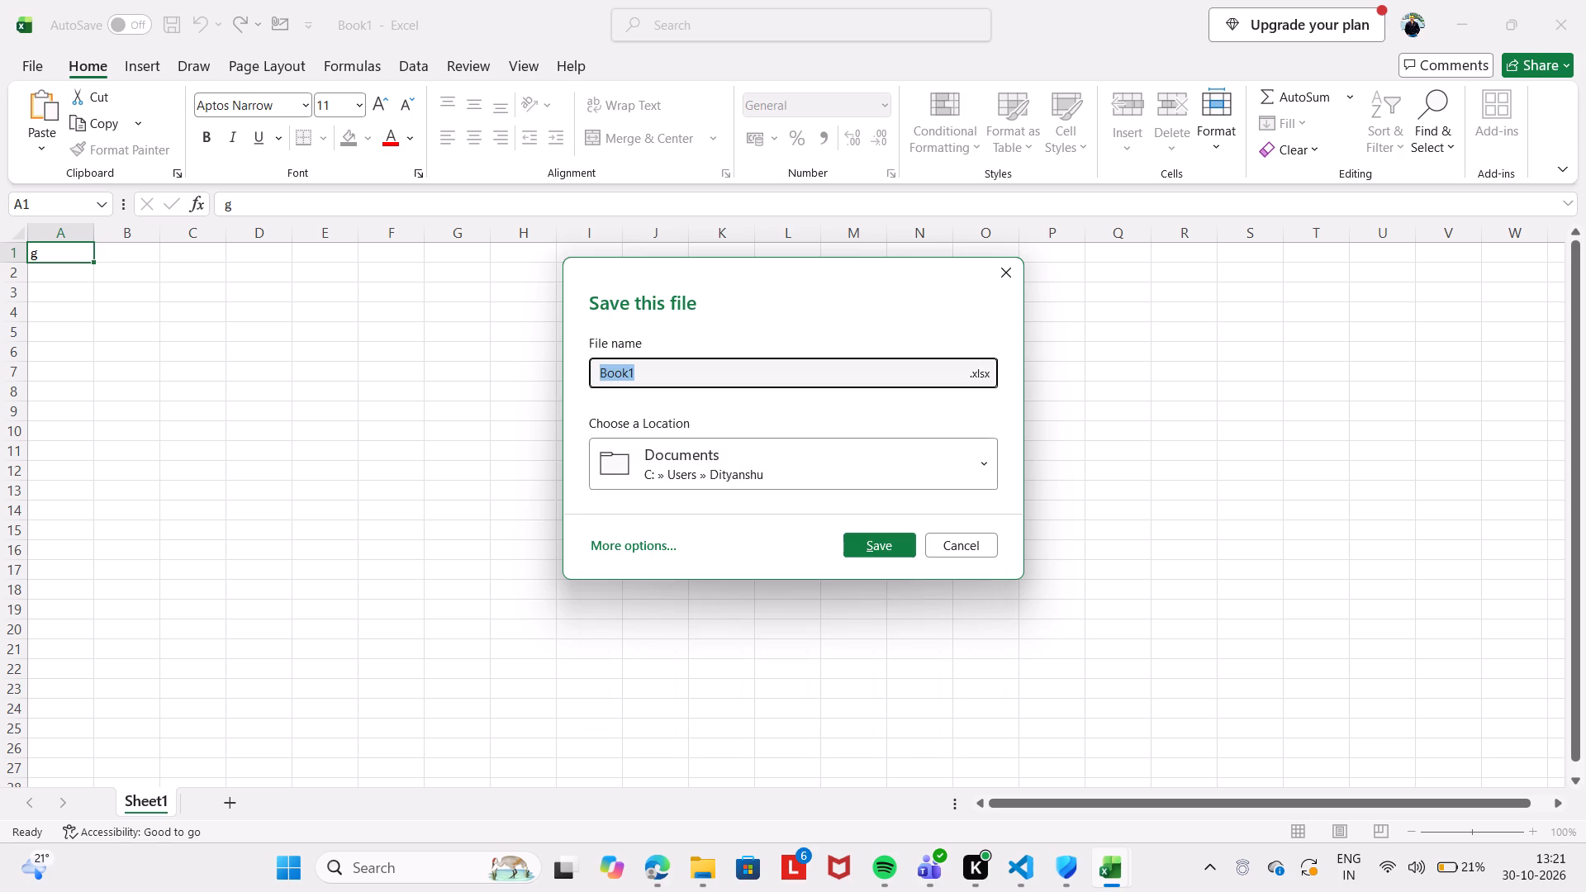
text(ex)
text(atra)
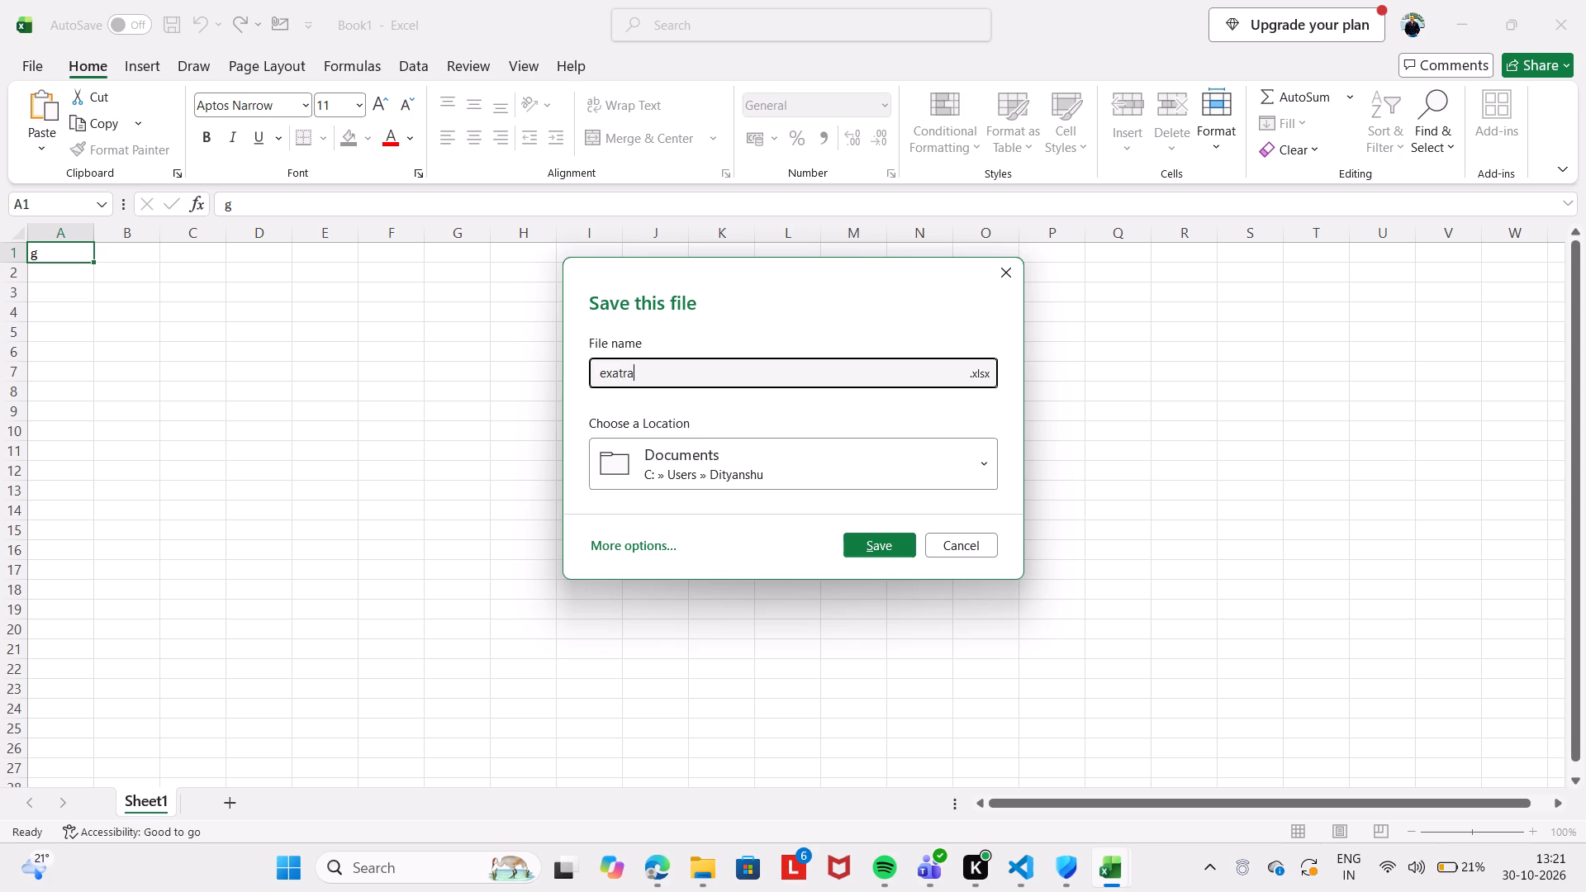
key(space)
click(606, 368)
key(BackSpace)
key(shift+e)
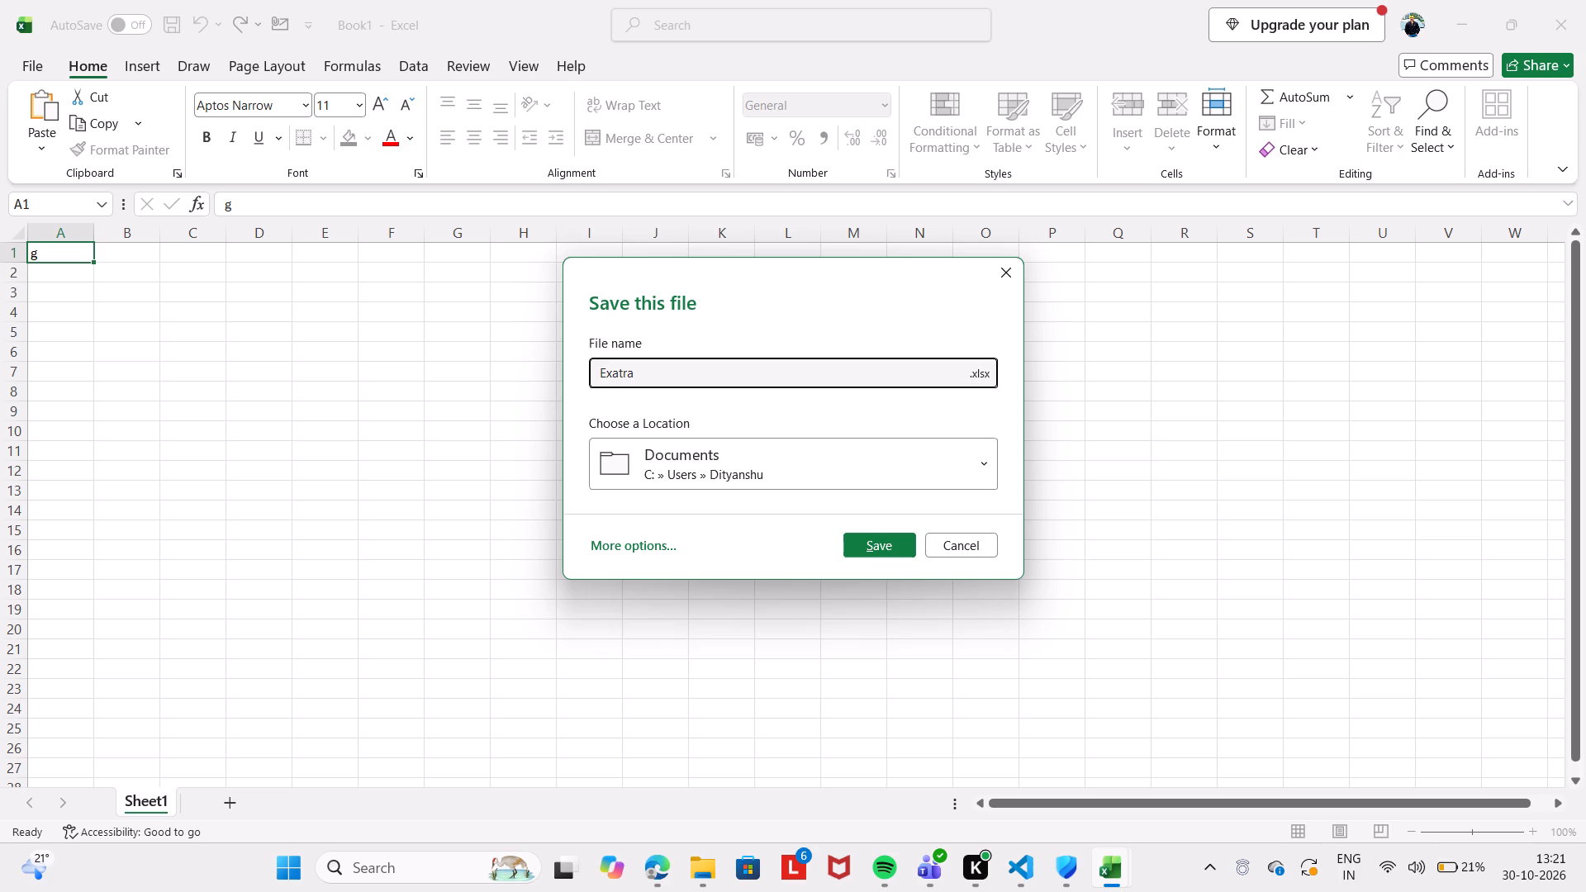
click(619, 375)
key(BackSpace)
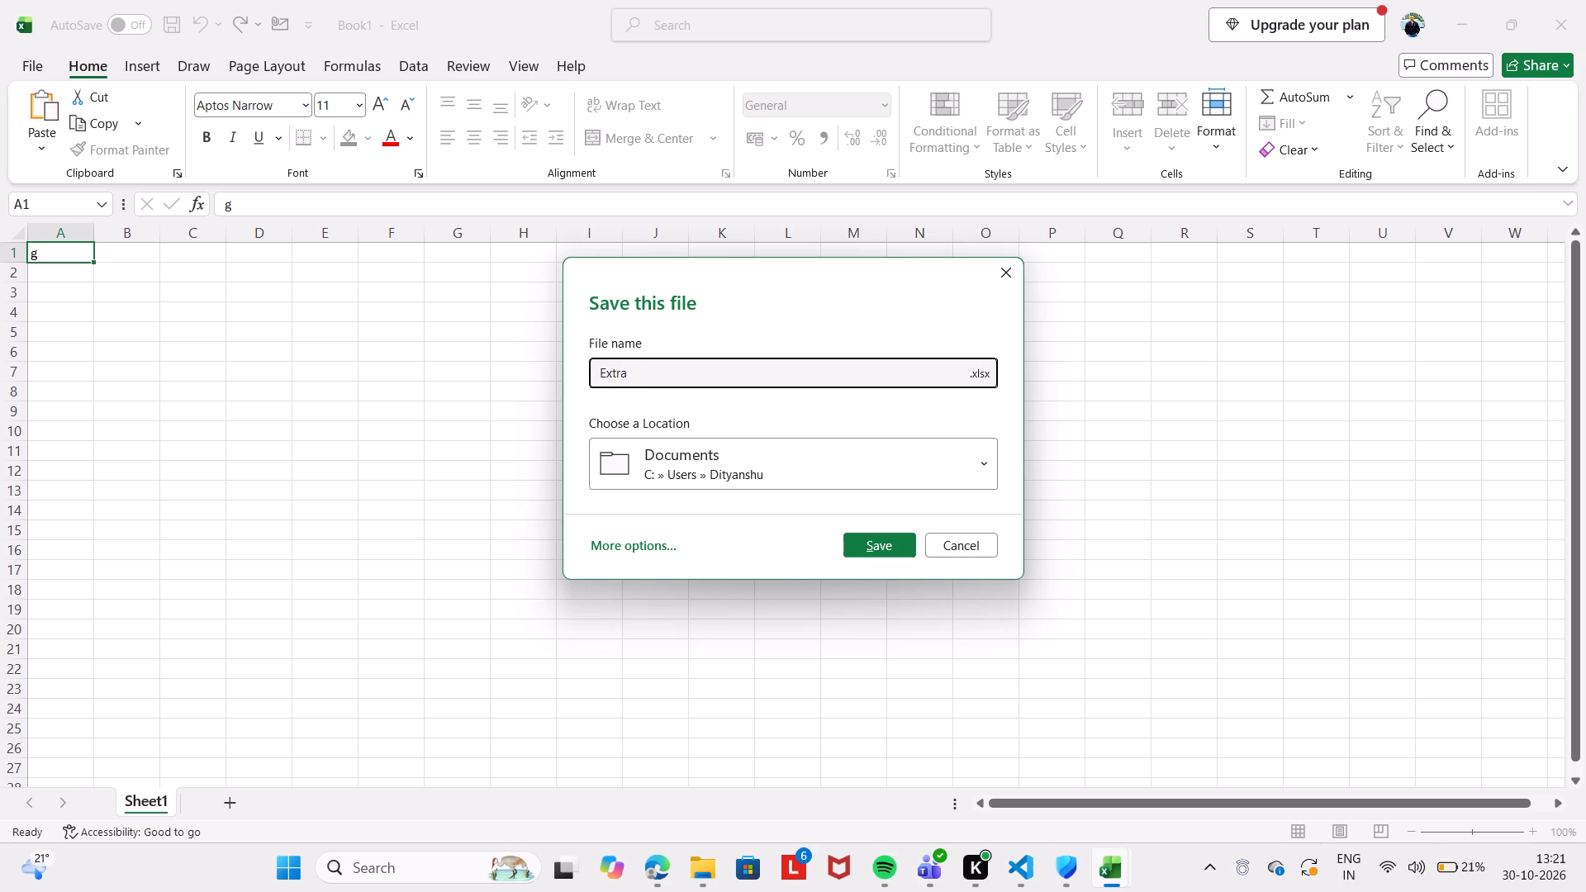
click(634, 371)
text(Char)
text(ges)
key(space)
key(shift+m)
text(onth)
key(space)
text(of)
key(BackSpace)
key(BackSpace)
text(Of)
key(space)
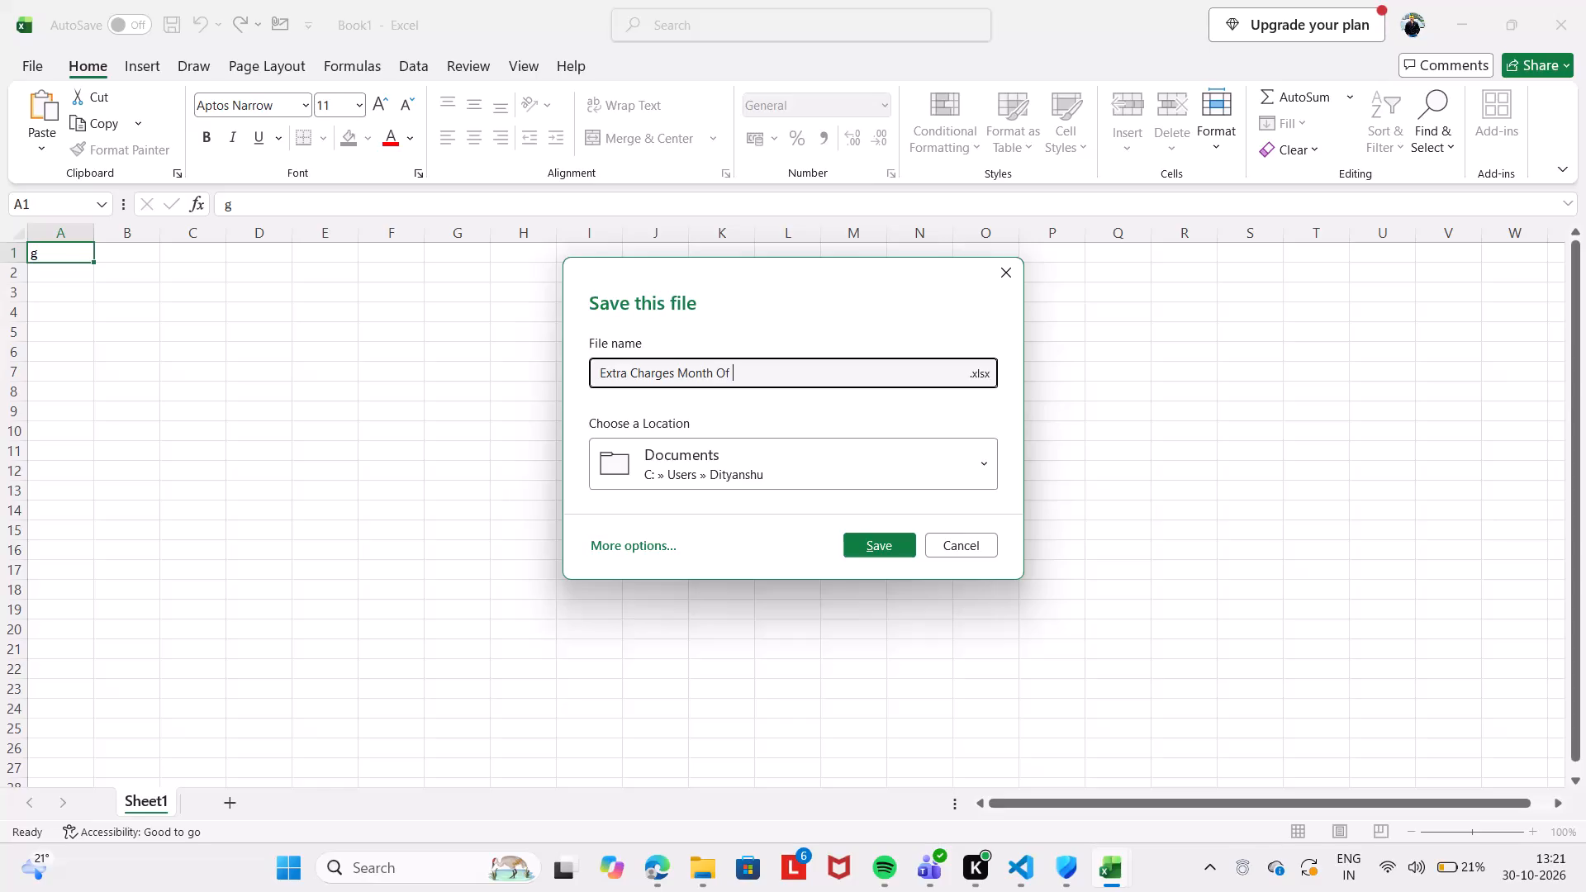
text(October)
key(space)
text(2026)
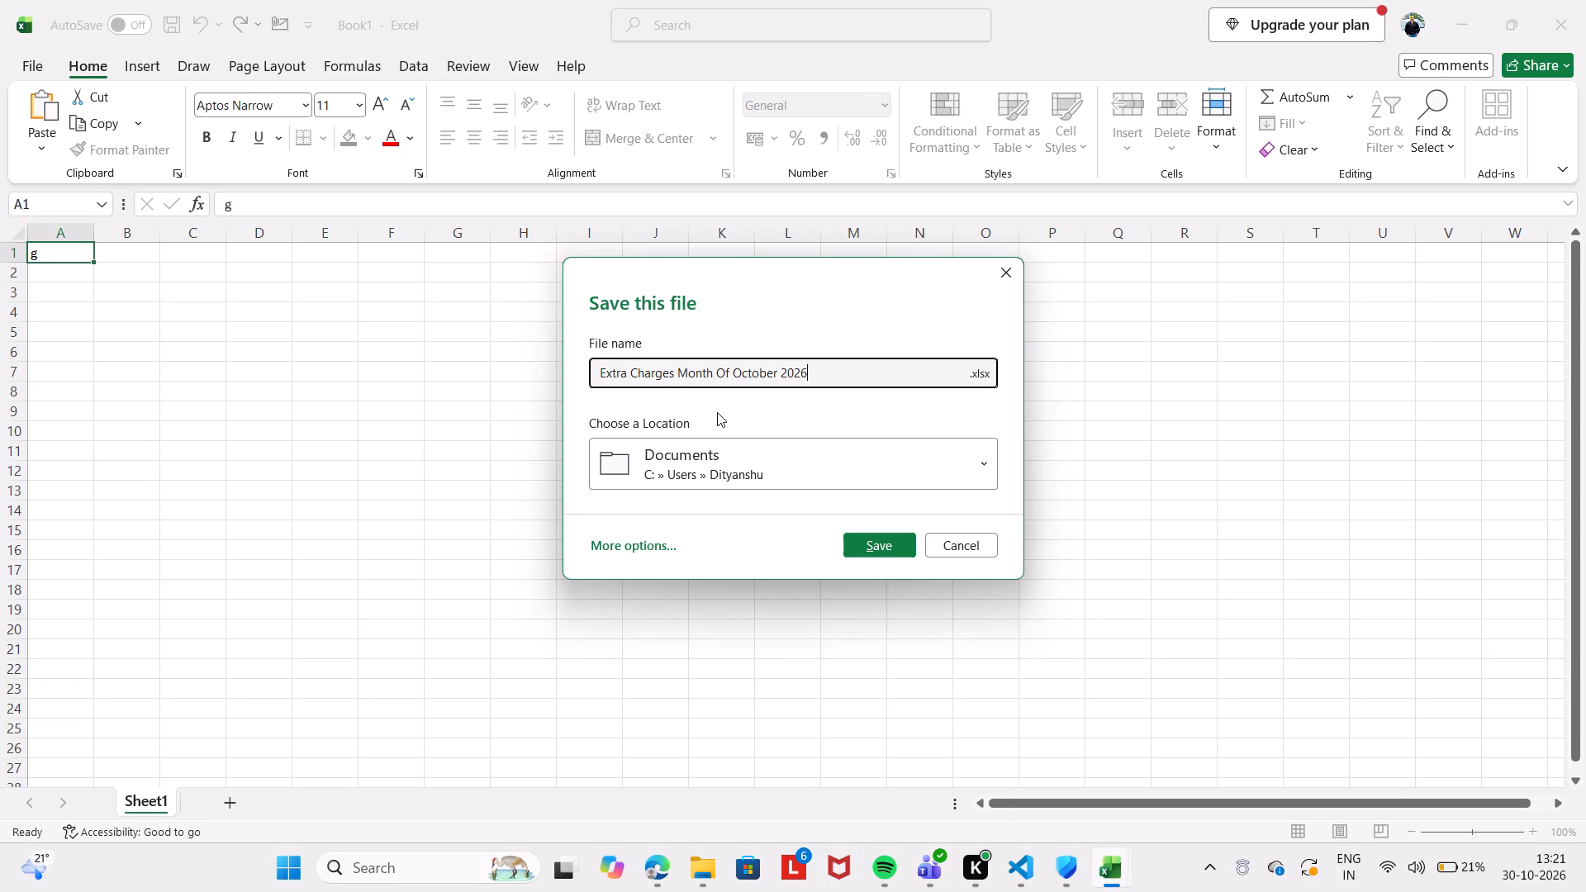
key(Return)
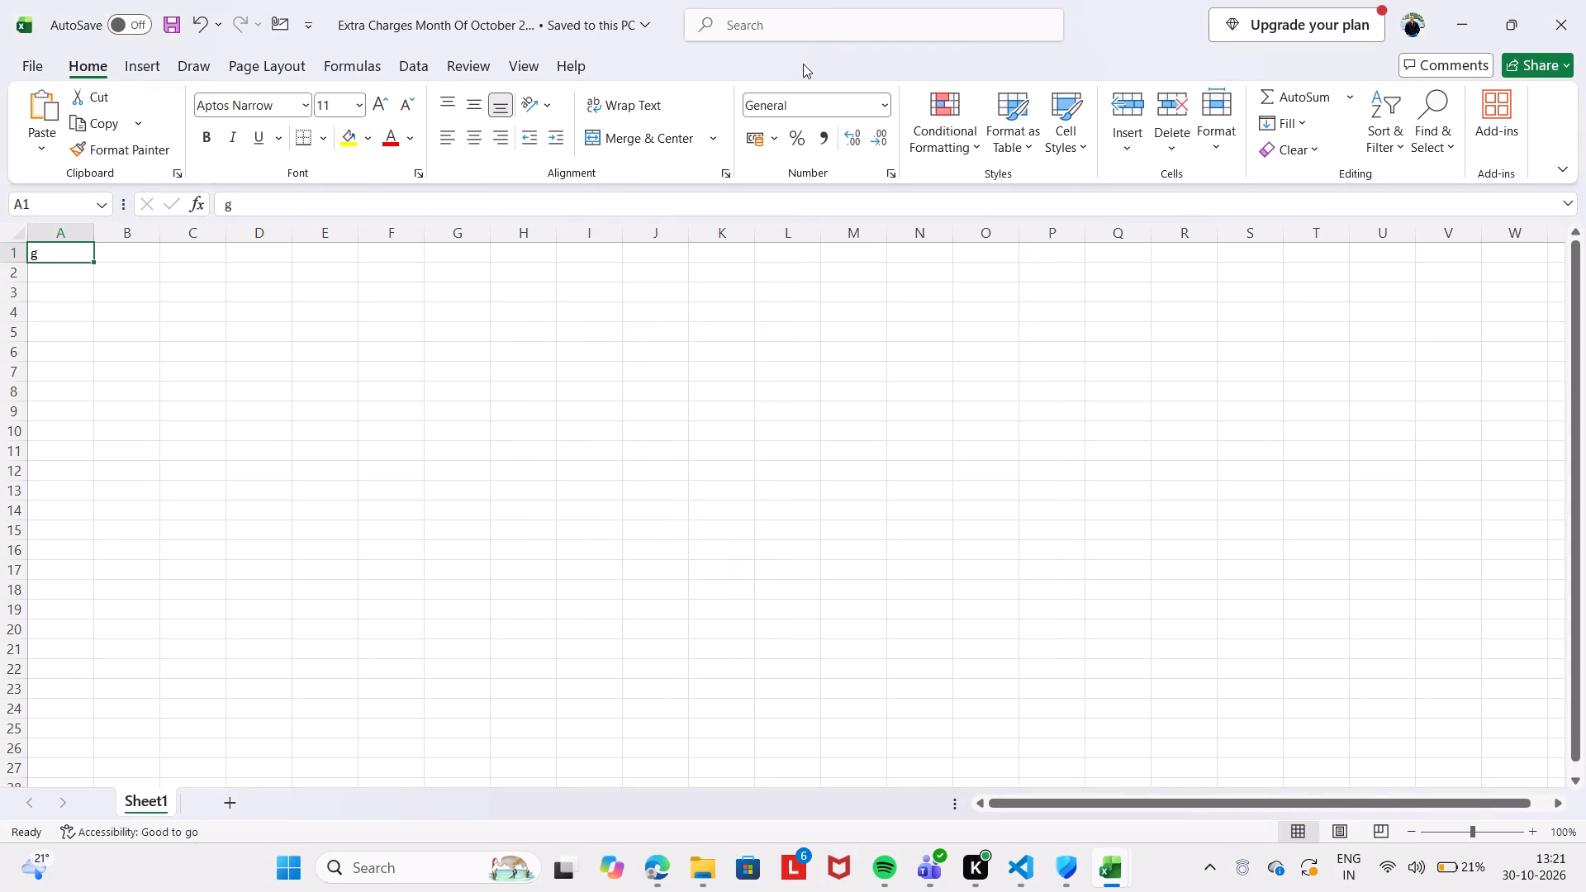
click(654, 26)
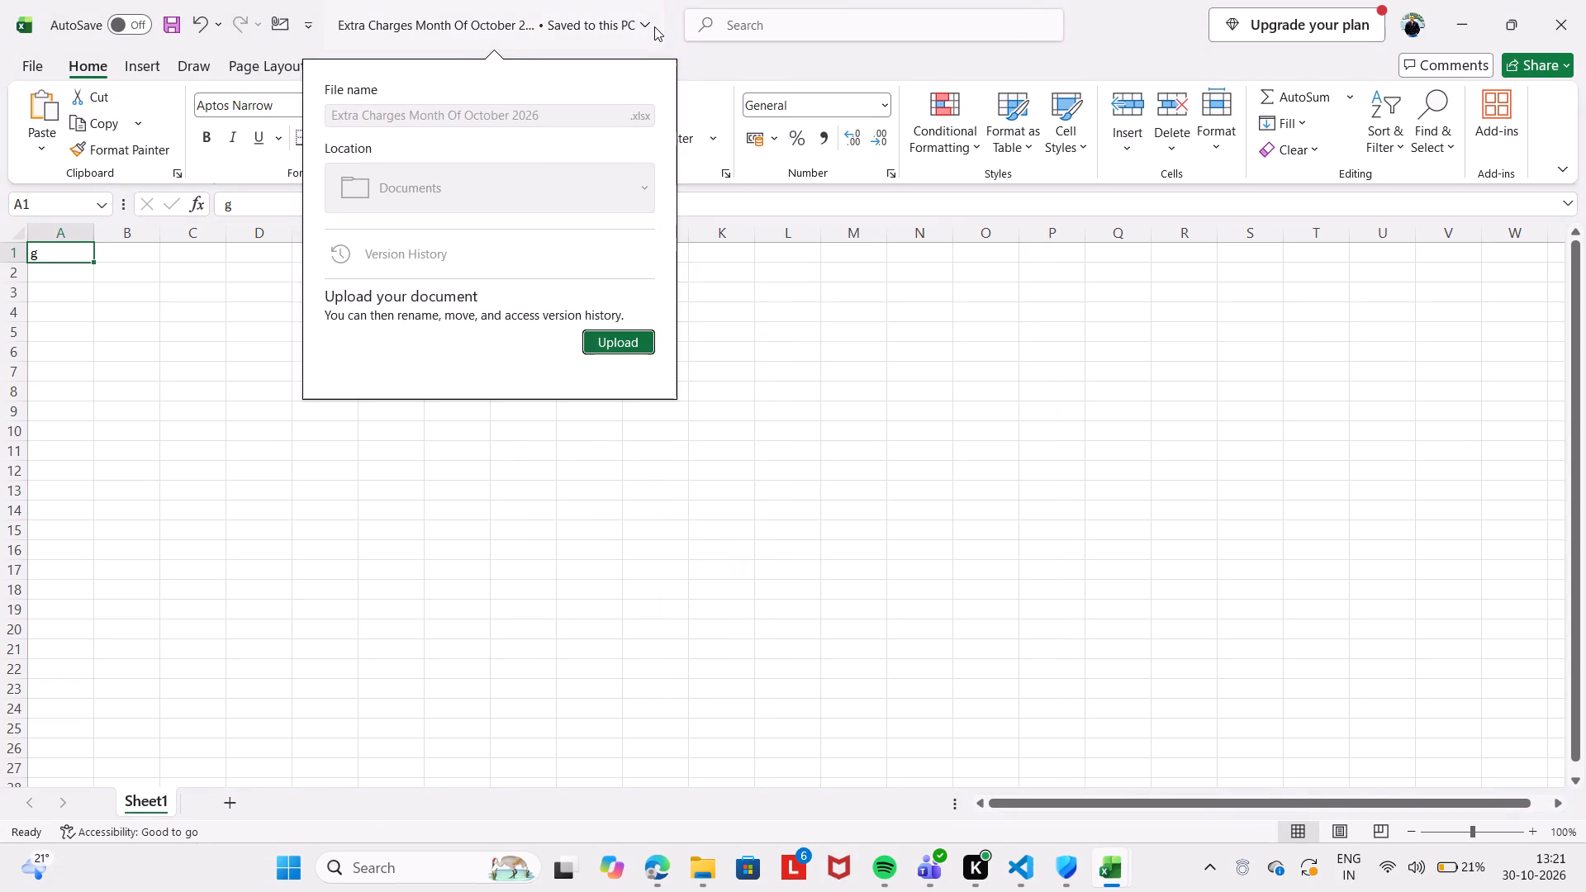
click(583, 544)
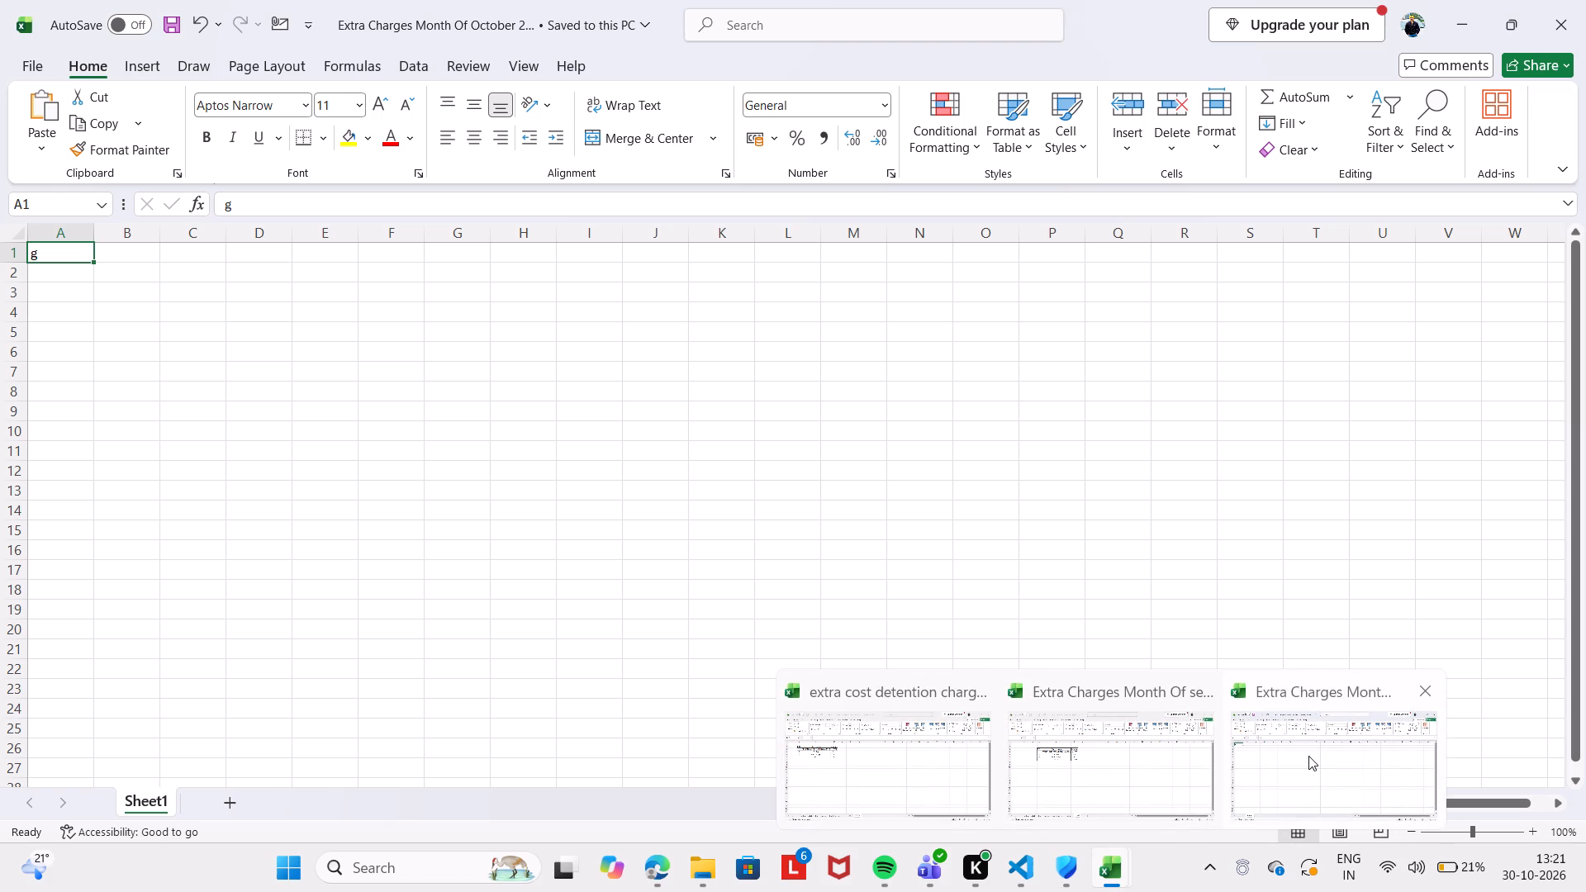
Copy the charge summary table D3:F7 from the total sheet of the September 2026 workbook.
click(1150, 753)
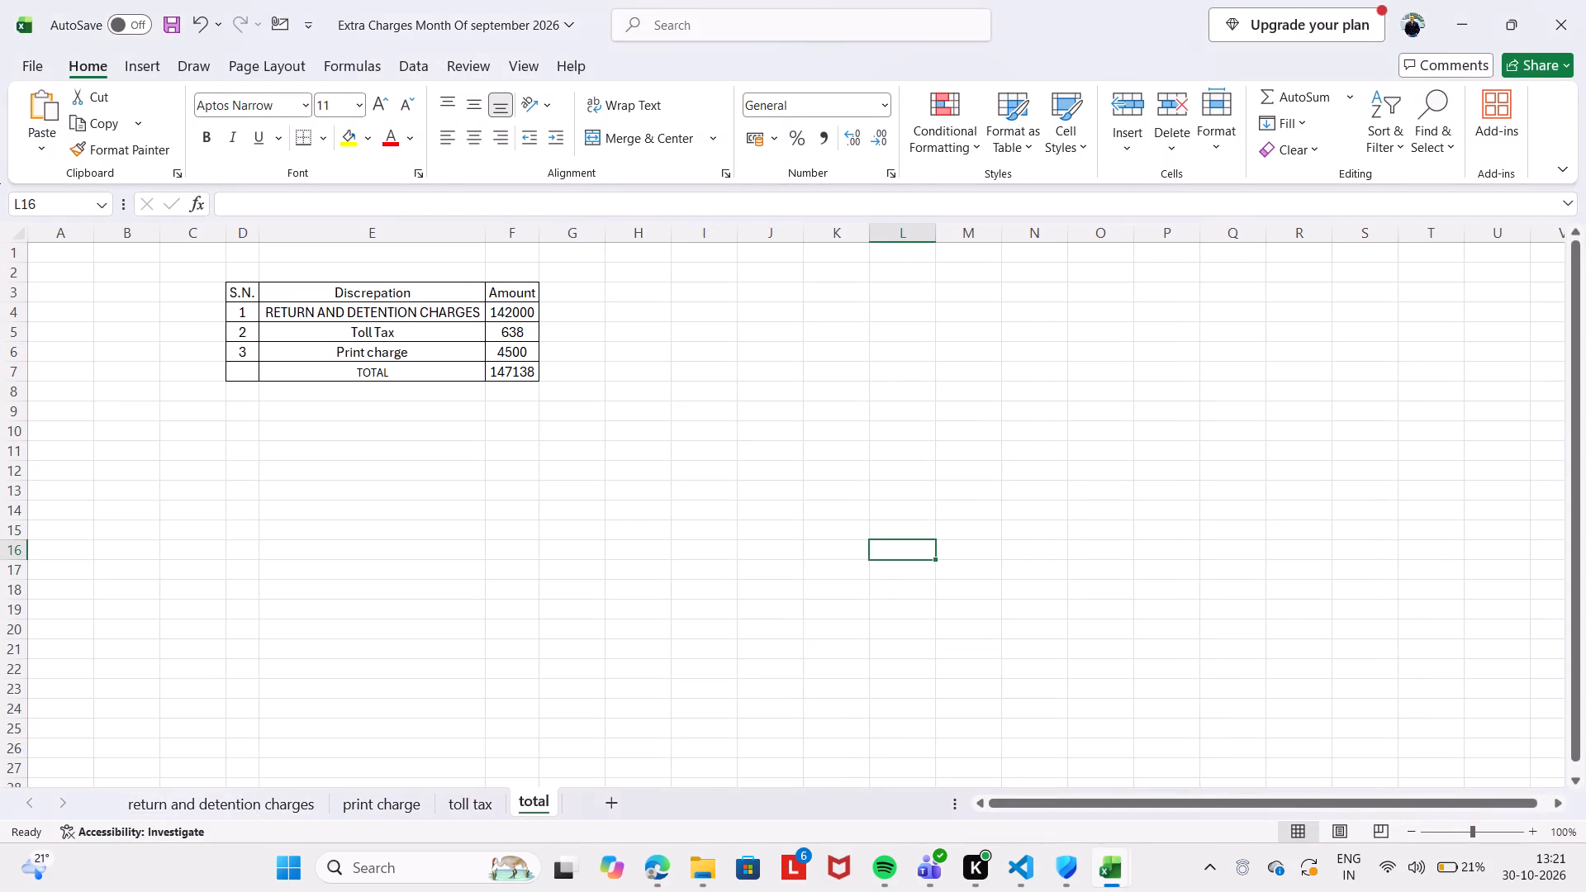
click(493, 419)
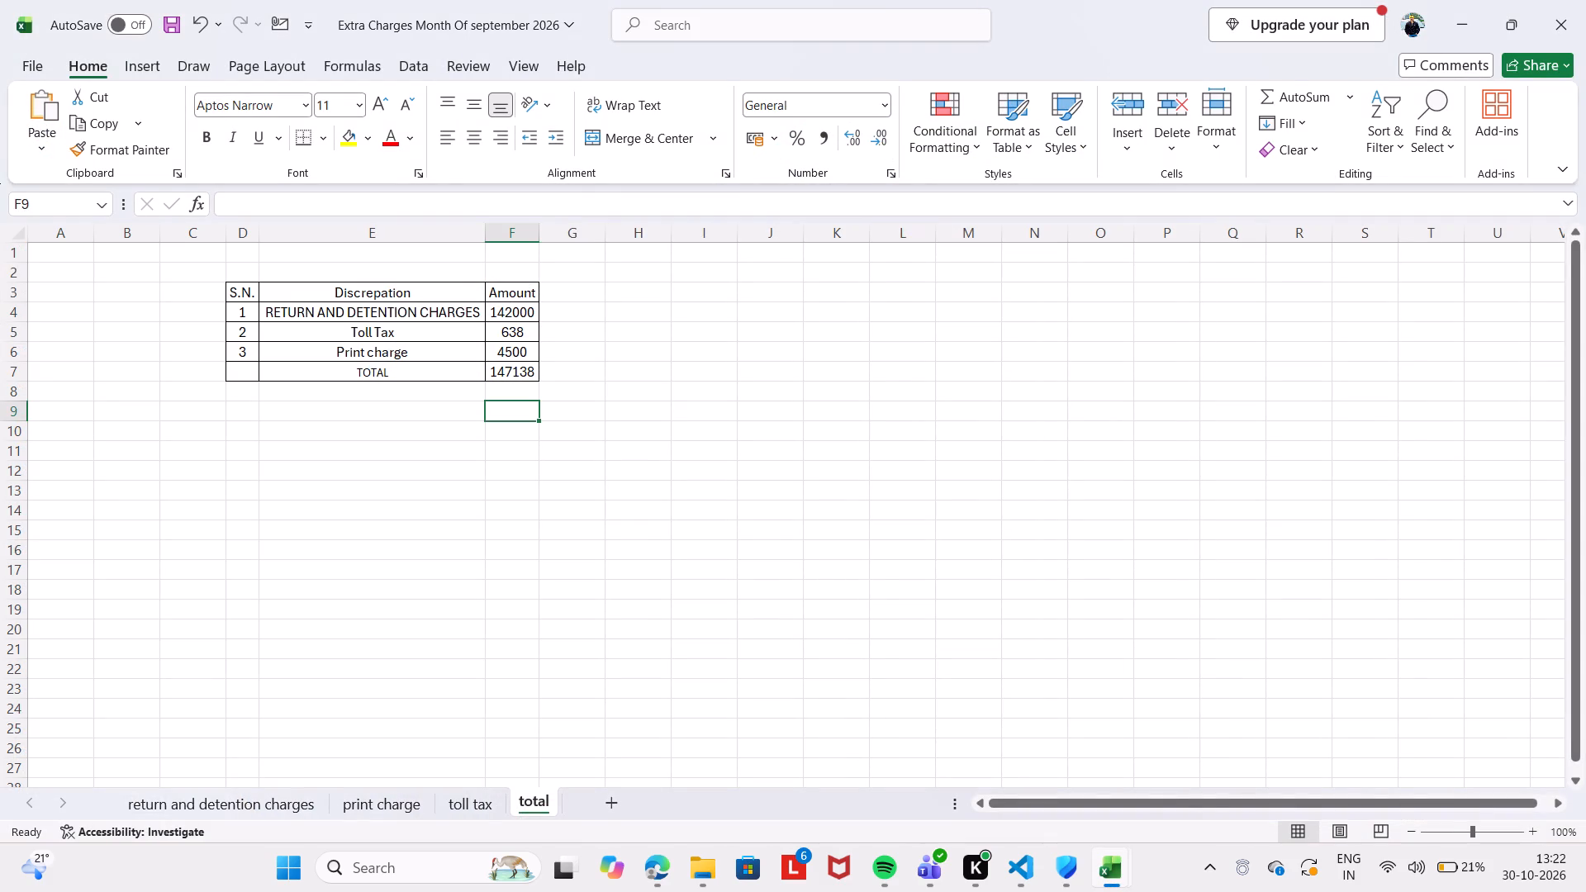
drag(238, 294, 537, 362)
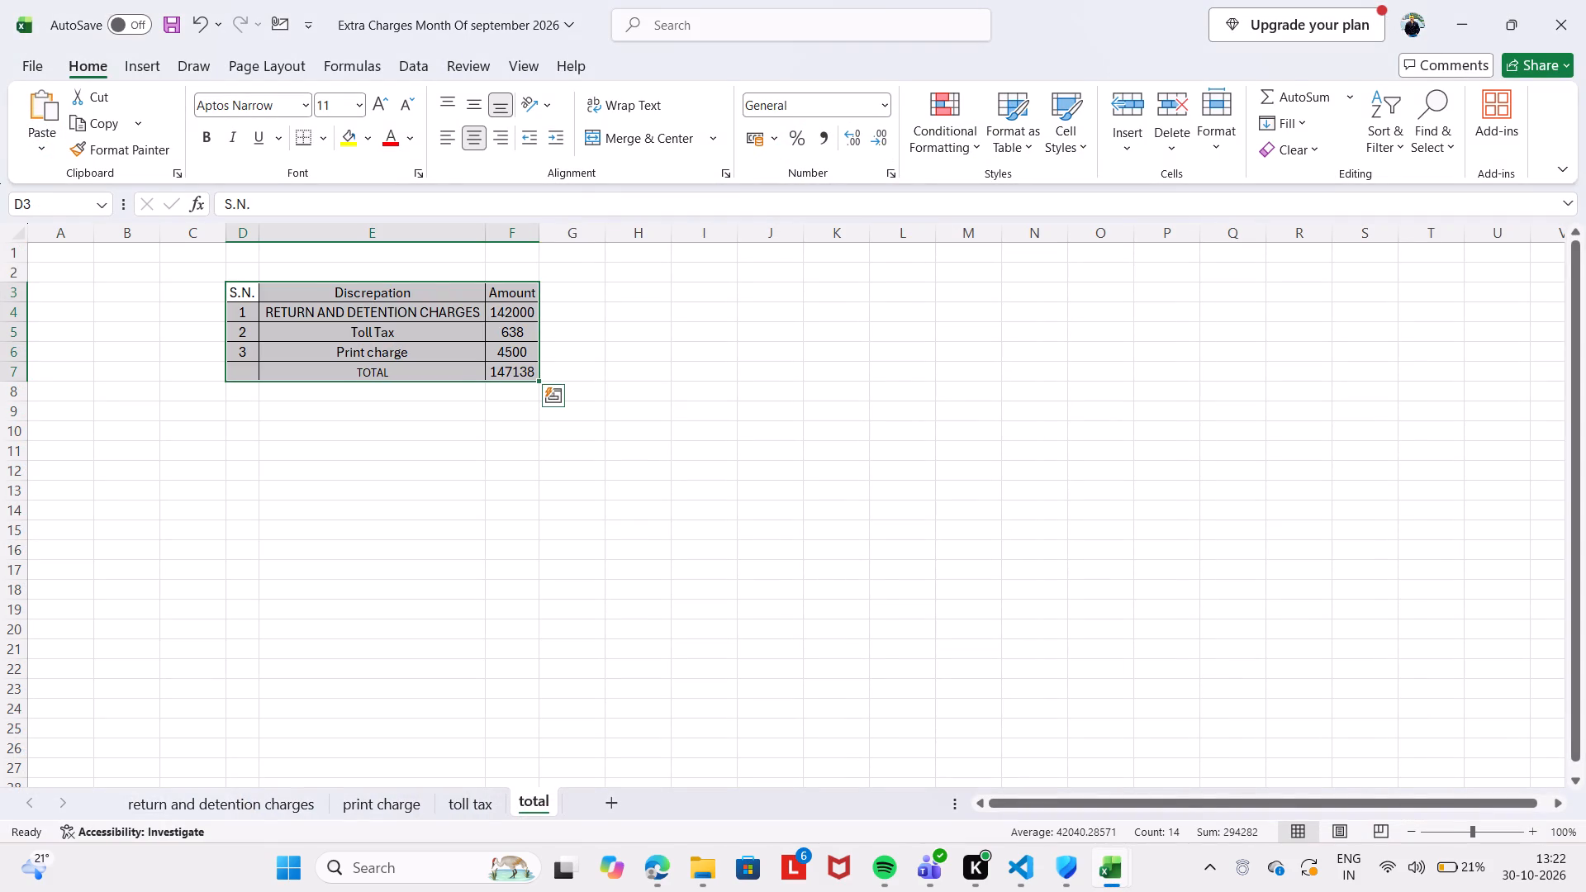
key(ctrl+c)
Switch to the October 2026 workbook and clear the placeholder text from cell A1.
key(alt+Tab)
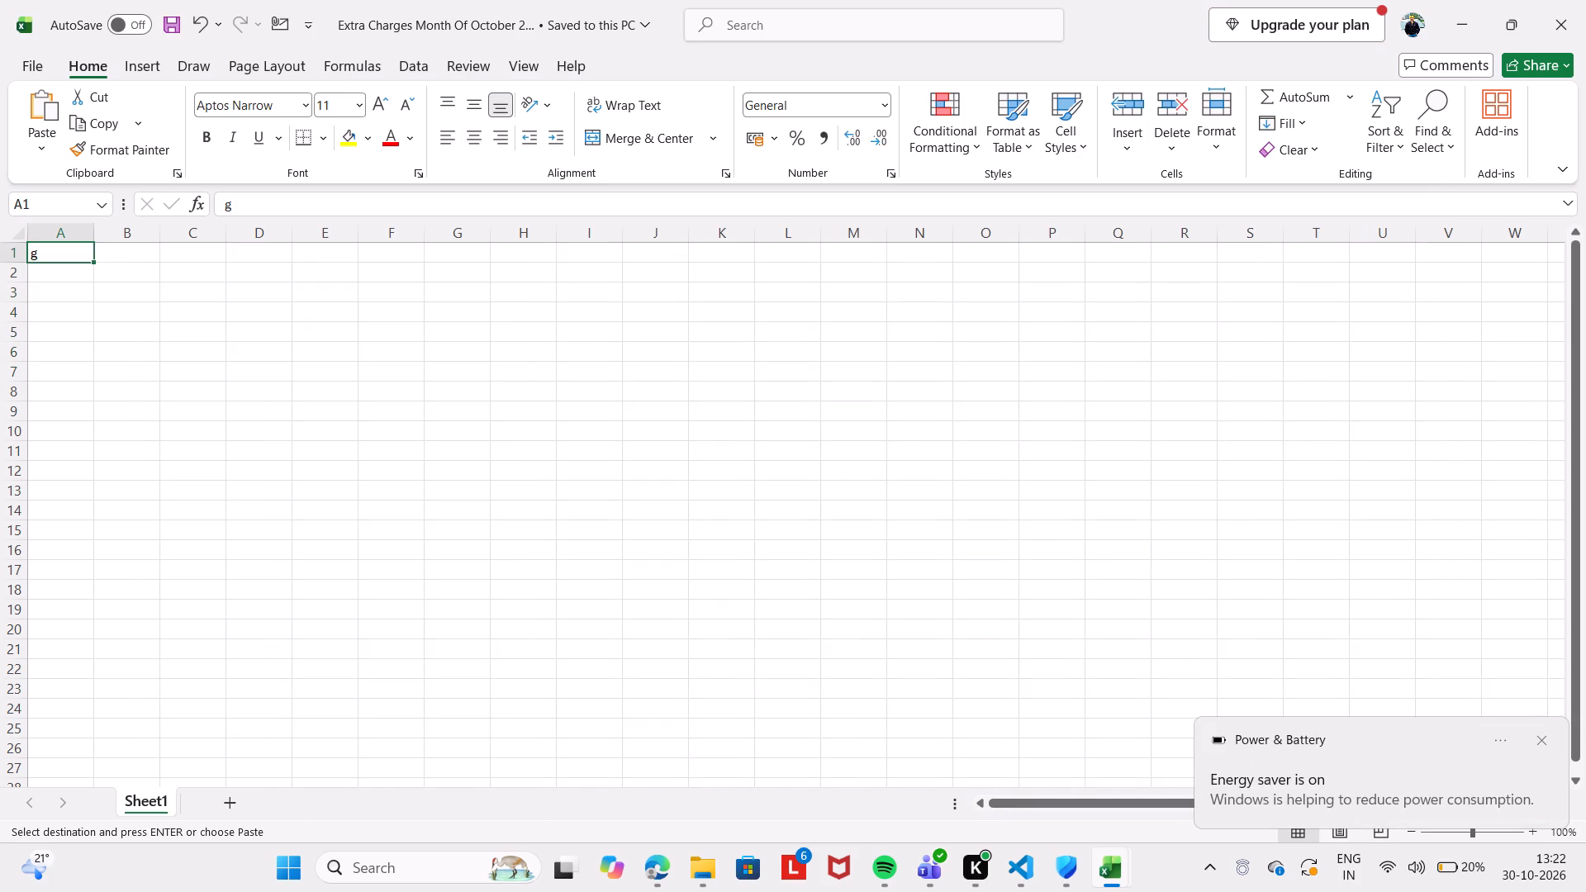
key(BackSpace)
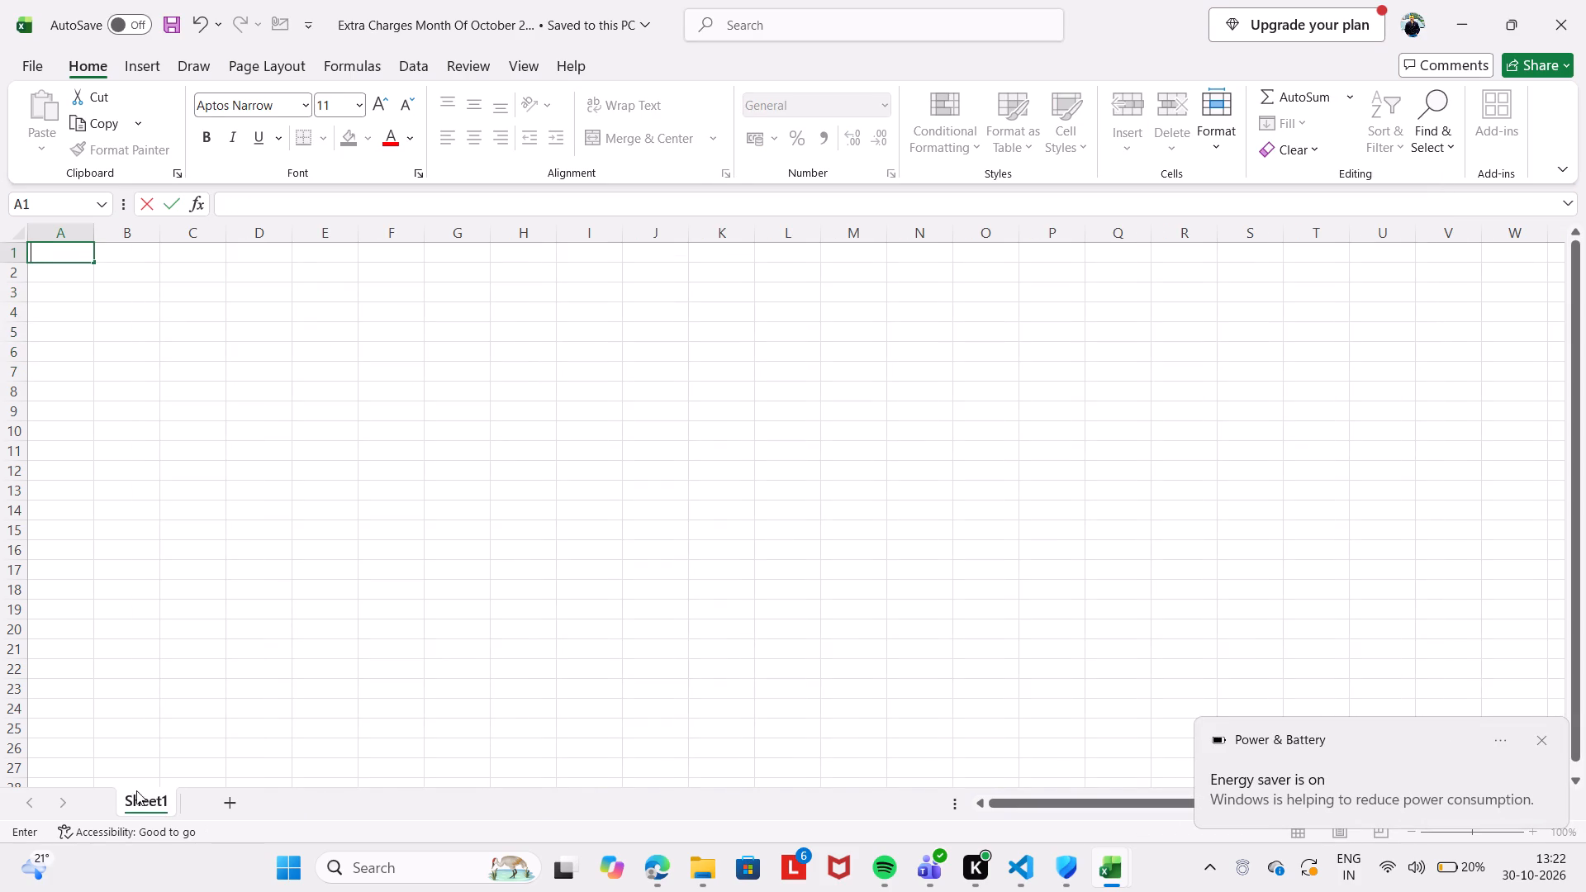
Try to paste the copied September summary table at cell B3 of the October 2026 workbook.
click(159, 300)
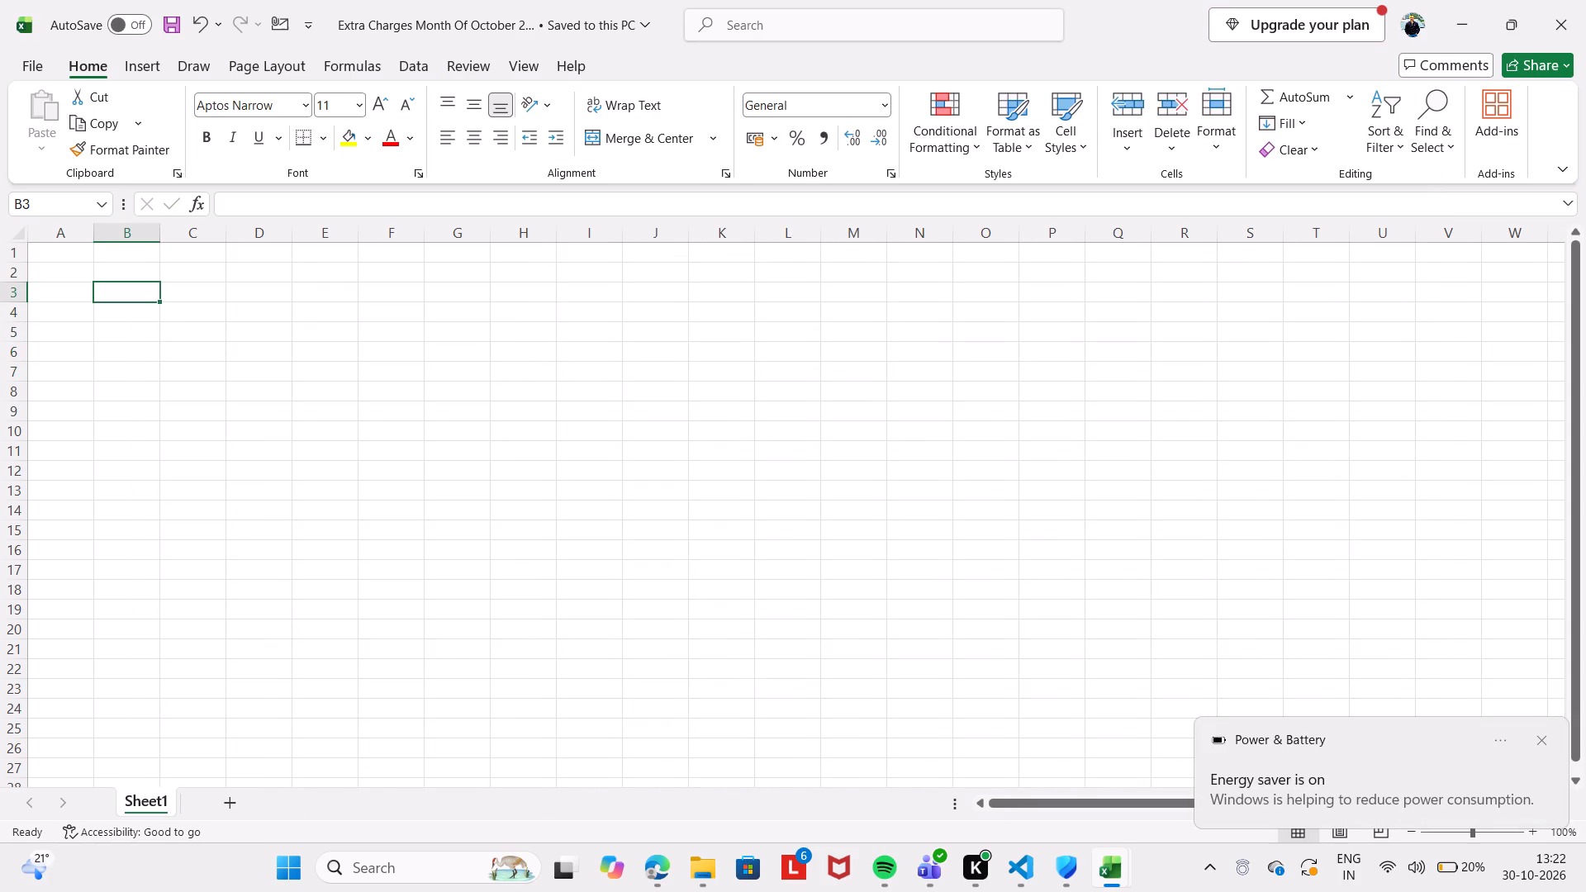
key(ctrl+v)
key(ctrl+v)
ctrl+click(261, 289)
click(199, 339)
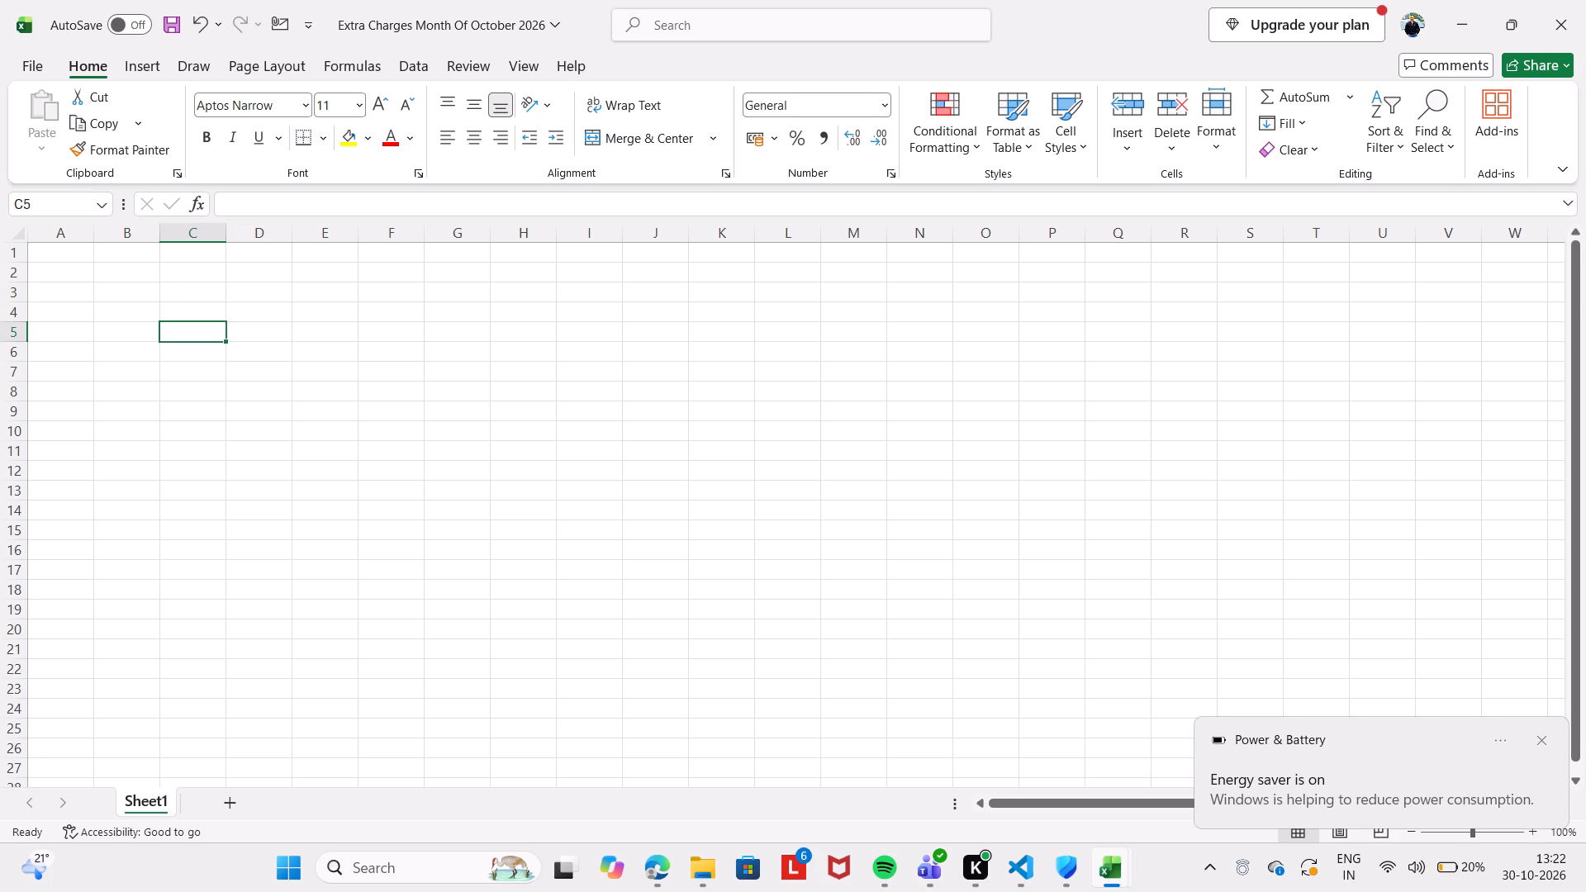
Copy the summary table D3:F7 again from the September 2026 workbook and paste it at cell B3 of the October 2026 workbook.
click(109, 296)
key(alt+Tab)
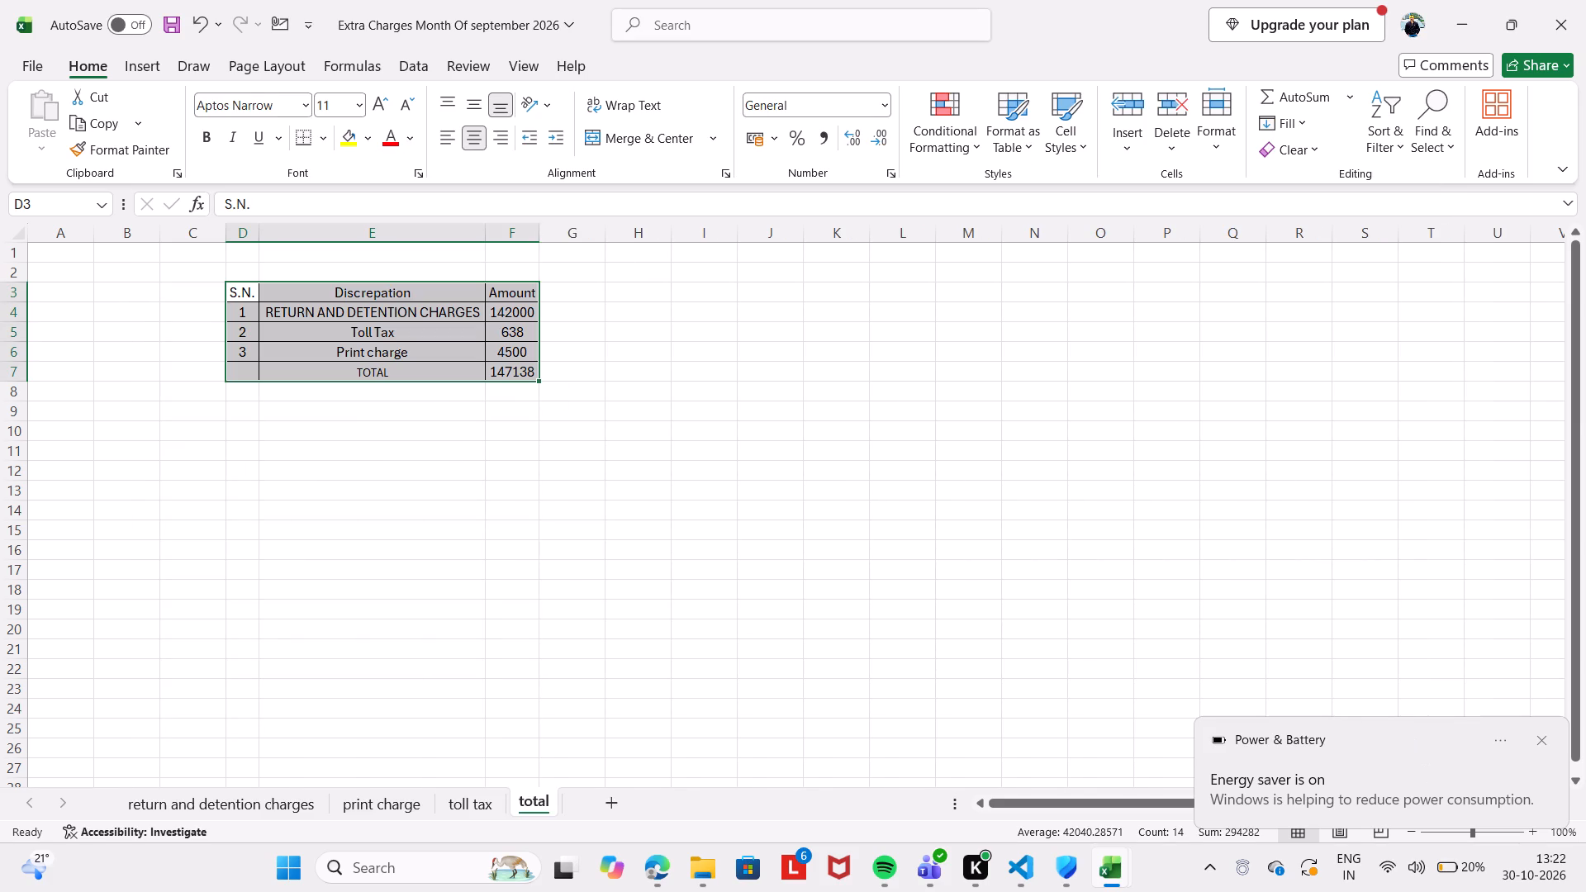
key(ctrl+c)
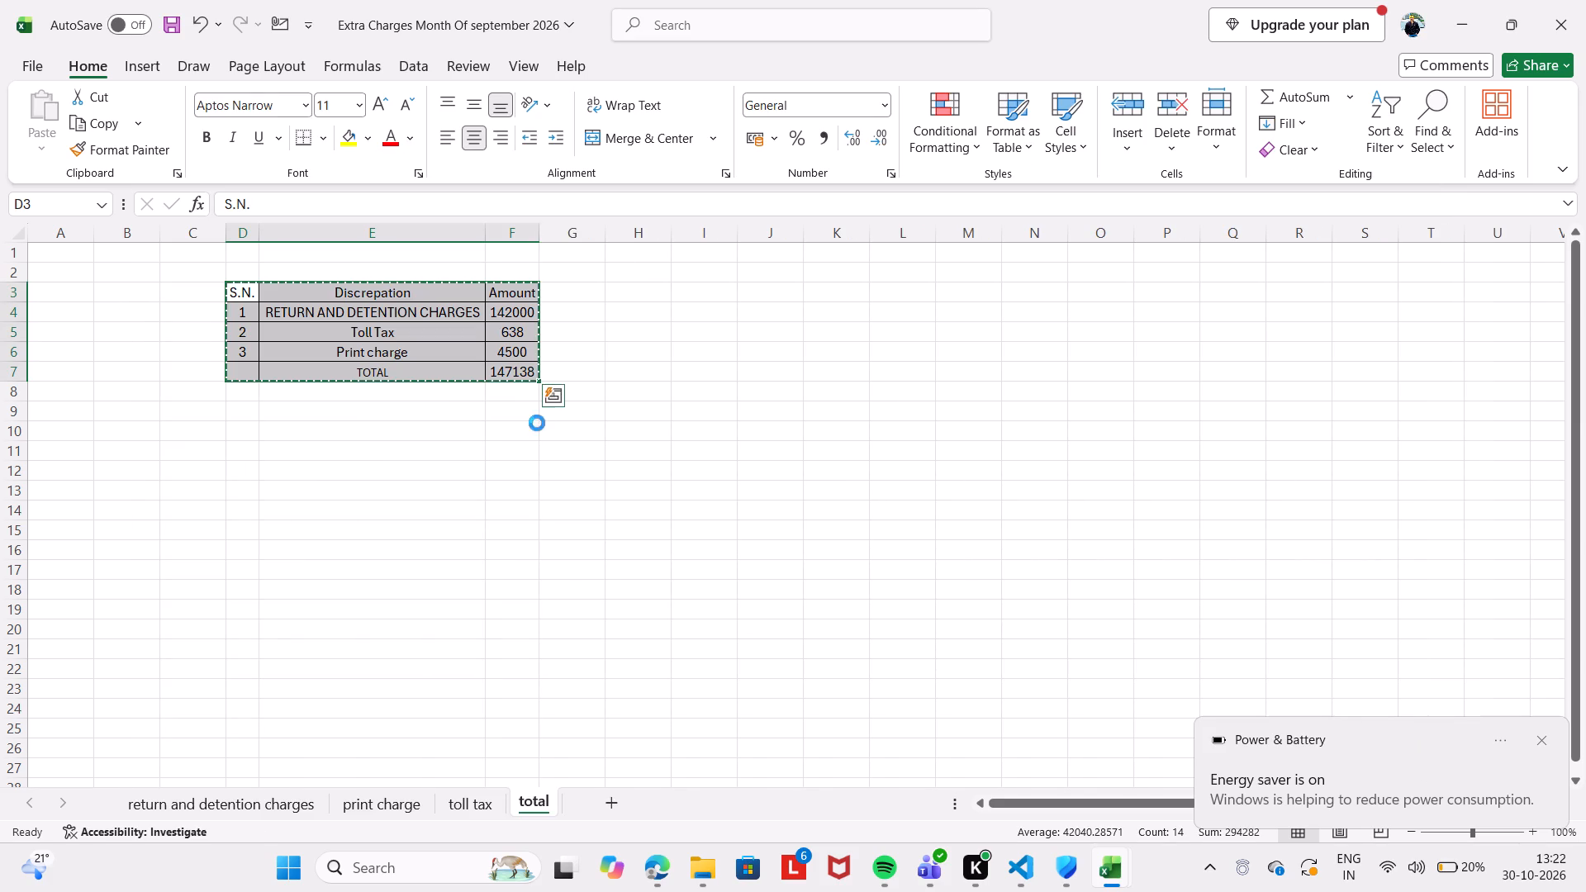
key(alt+Tab)
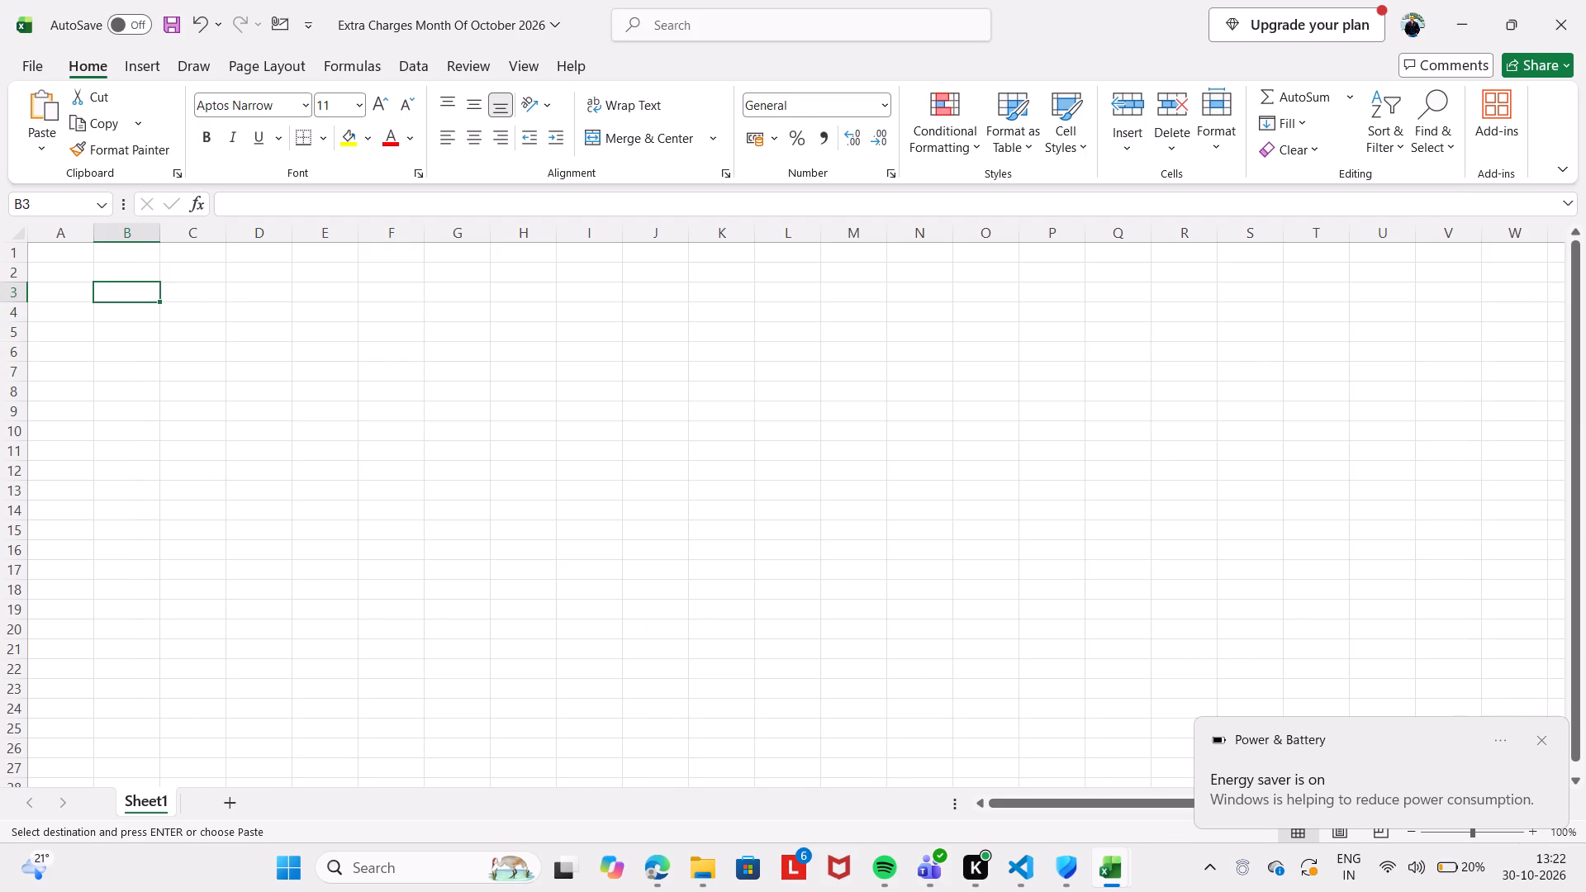
key(ctrl+v)
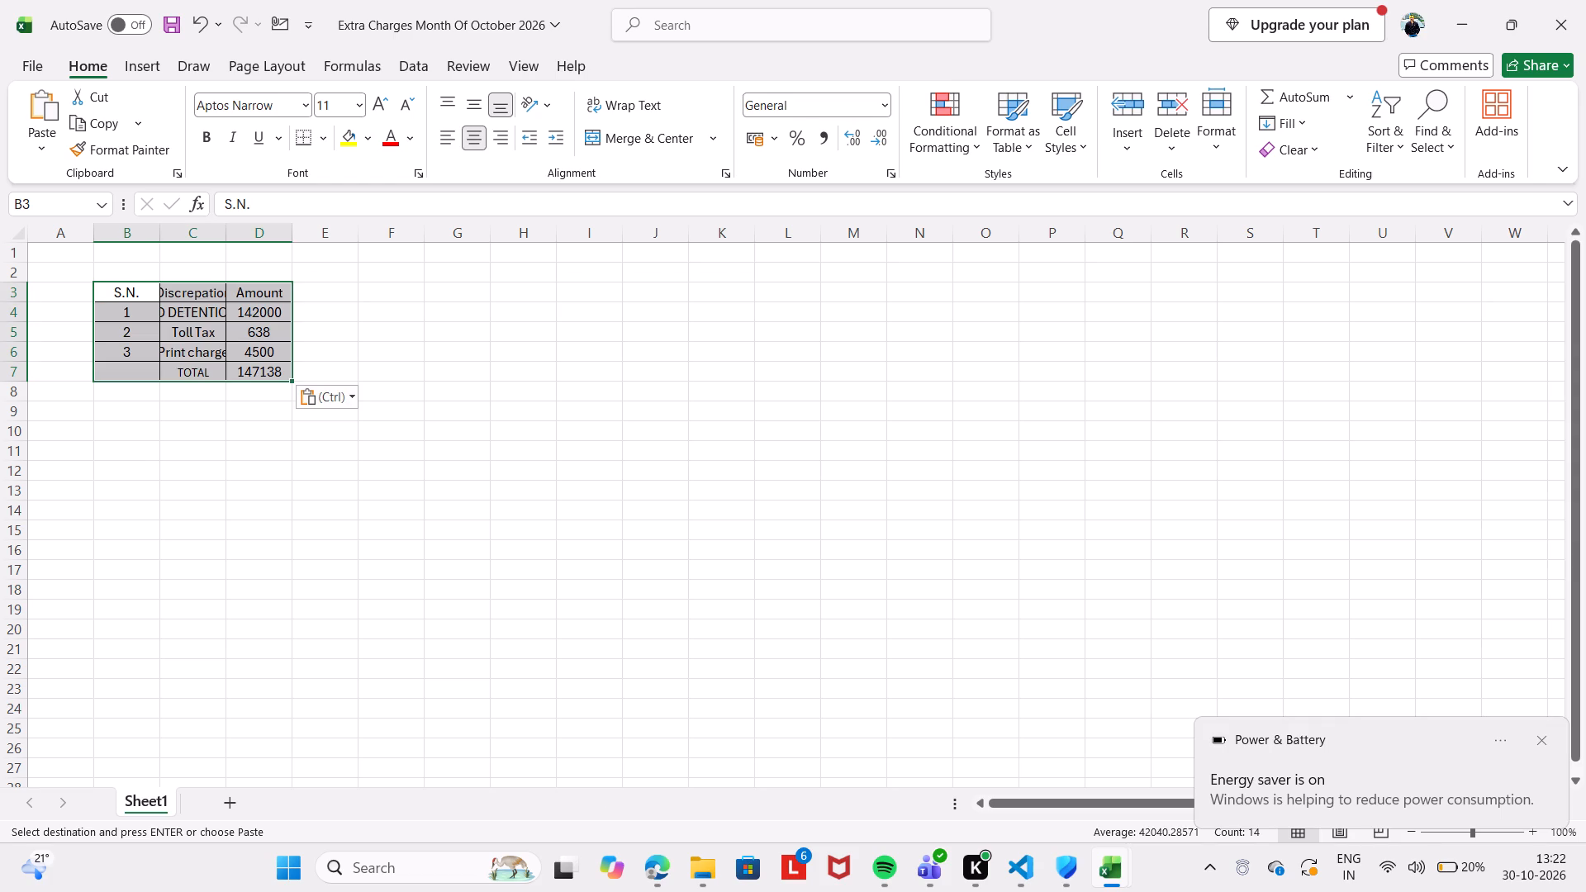
AutoFit the column widths across the whole October sheet so the pasted summary table's text fits.
key(ctrl+a)
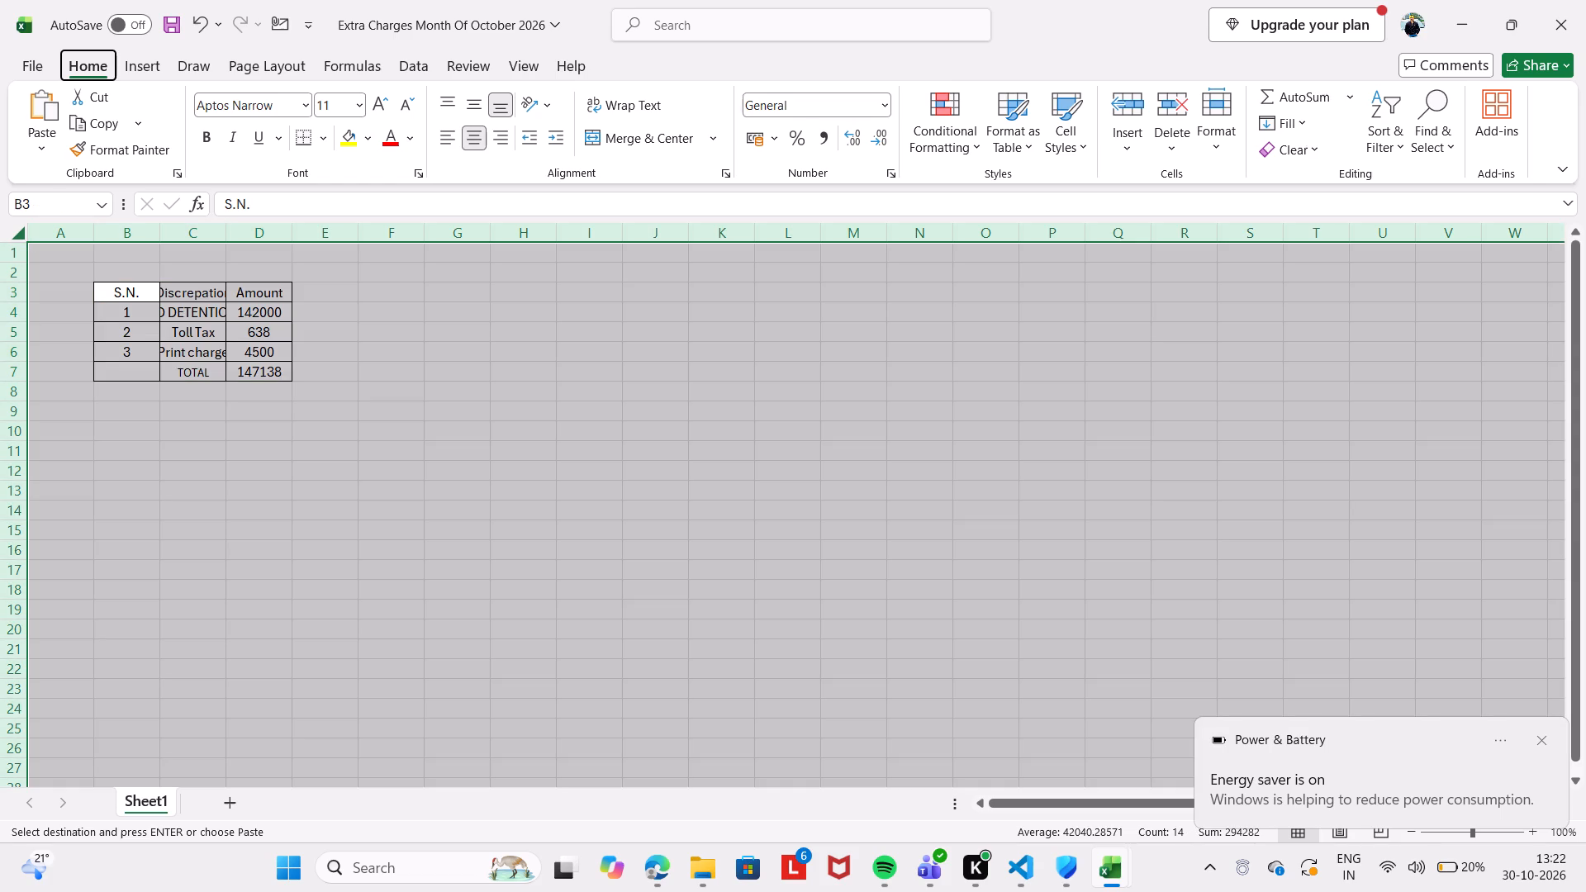
text(hoi)
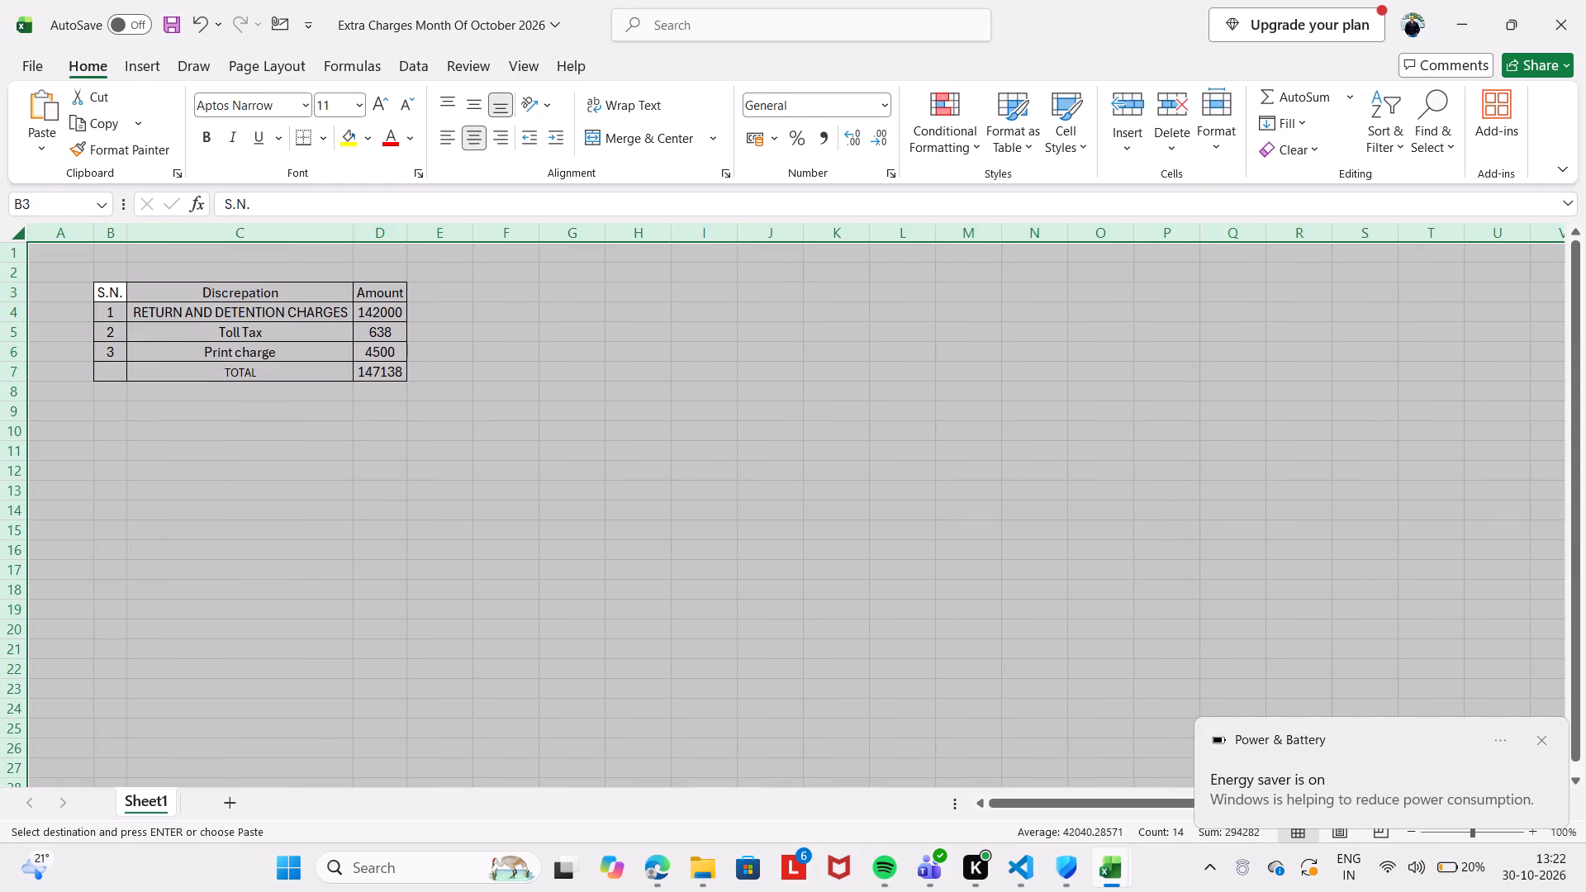
click(352, 445)
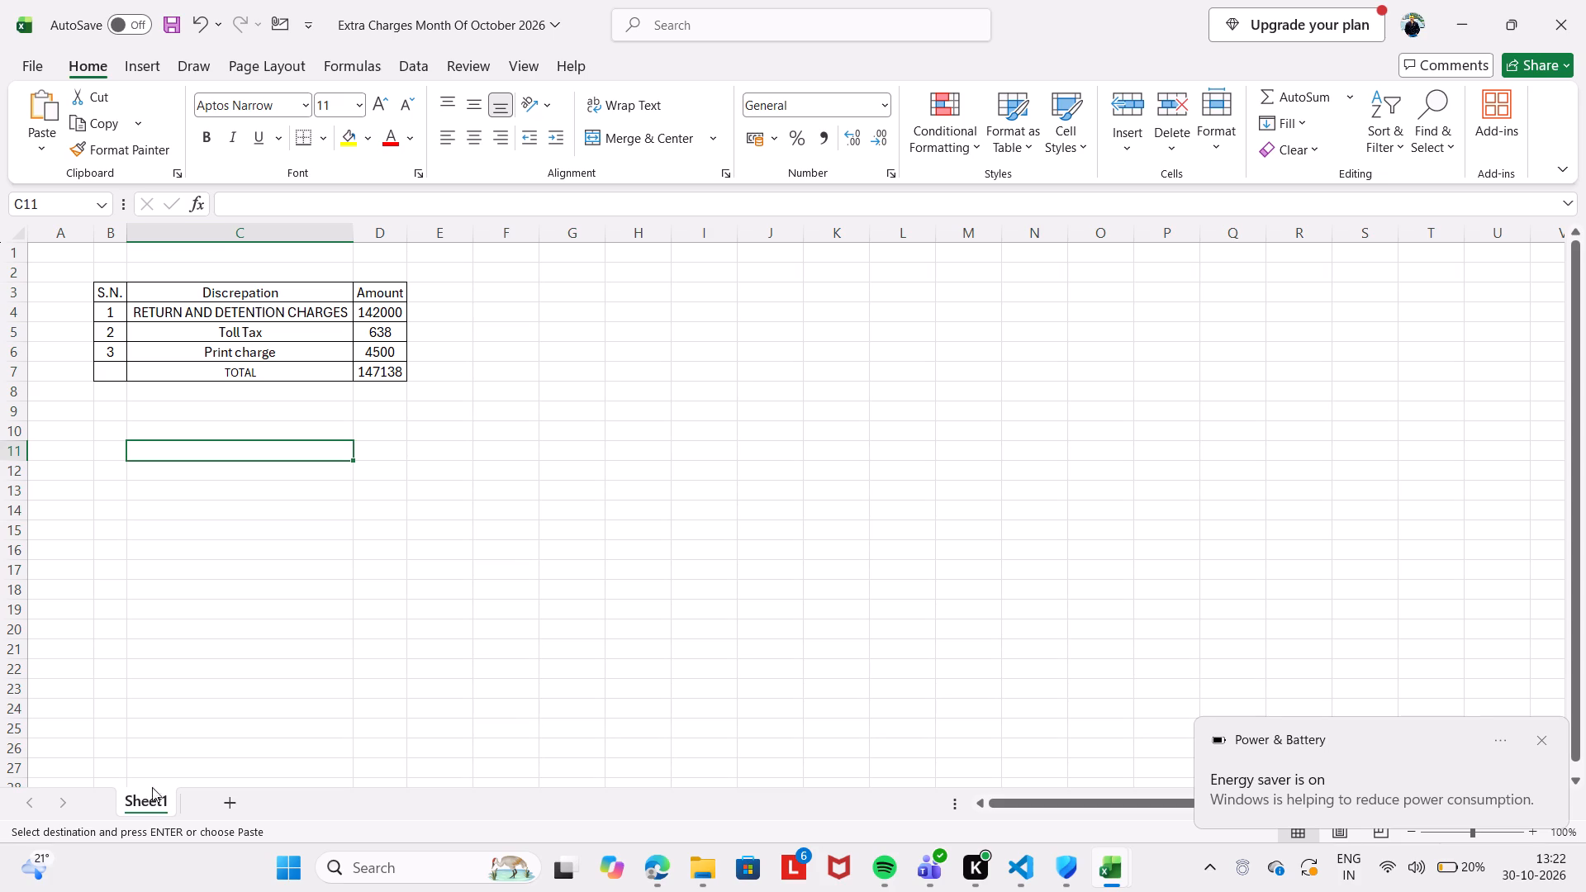
Rename the sheet holding the summary table as Total.
double_click(144, 801)
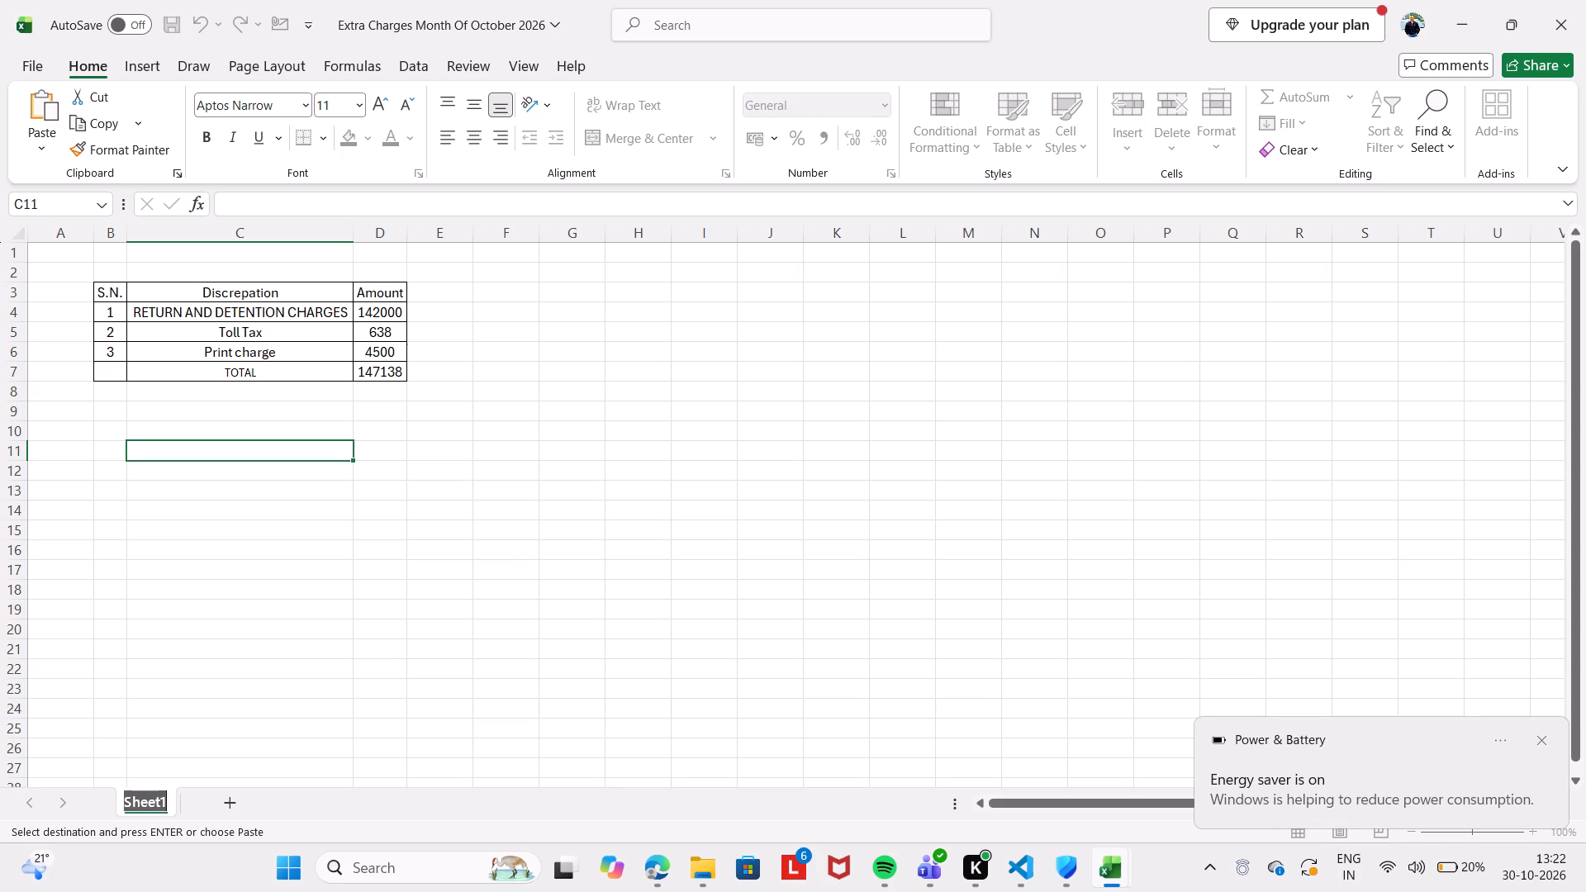
key(shift+t)
text(otal)
key(Return)
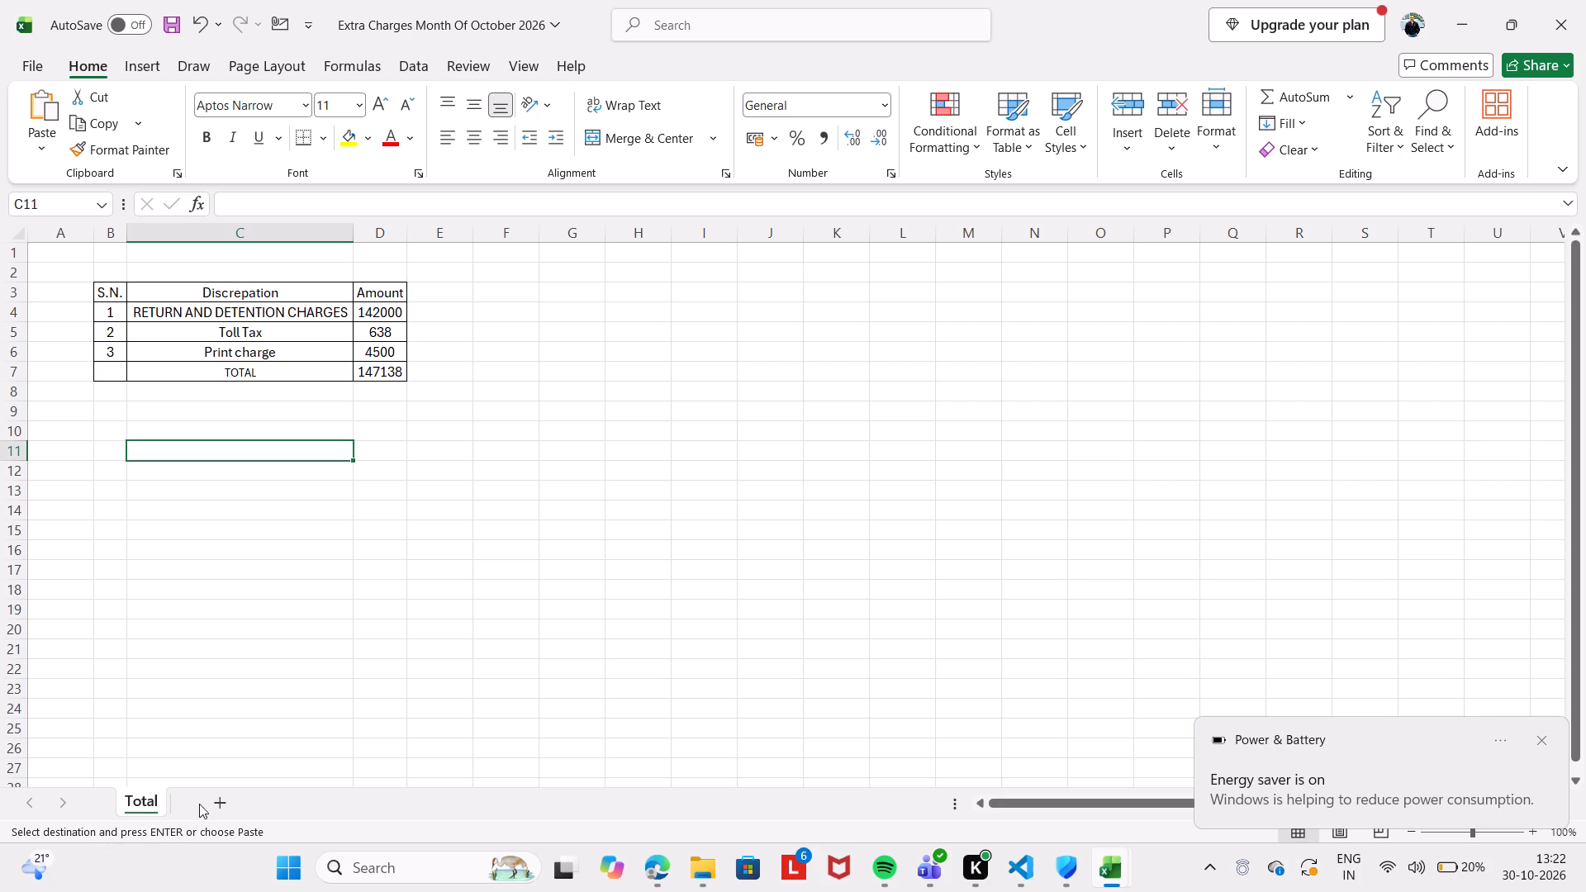
Add a second worksheet and, after checking the September workbook's sheet names, name it Return and Detention Charges.
click(224, 802)
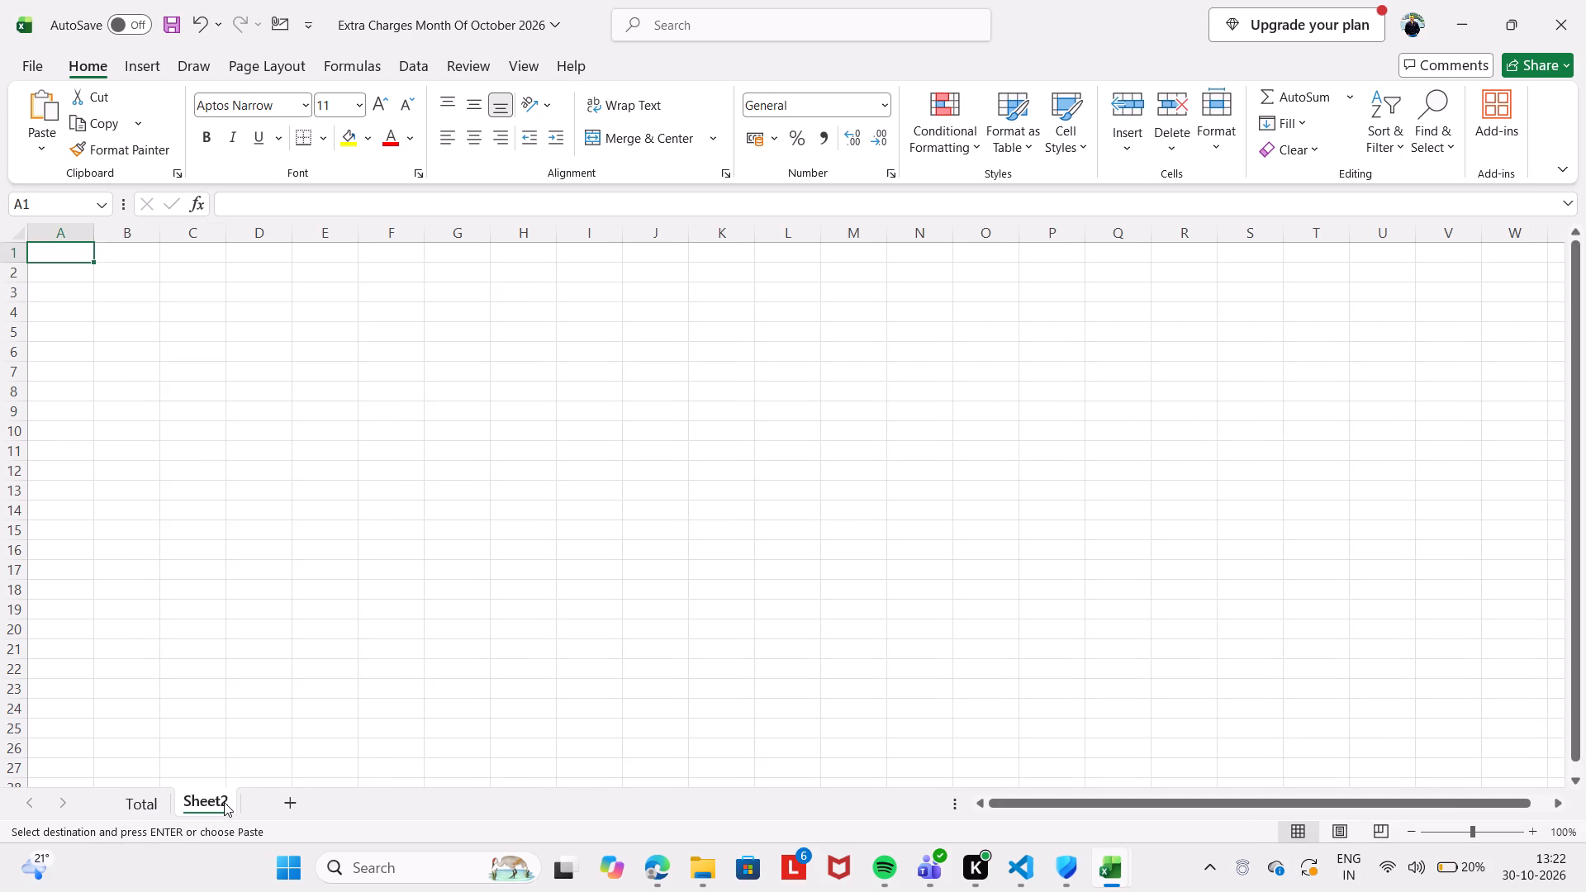
key(alt+Tab)
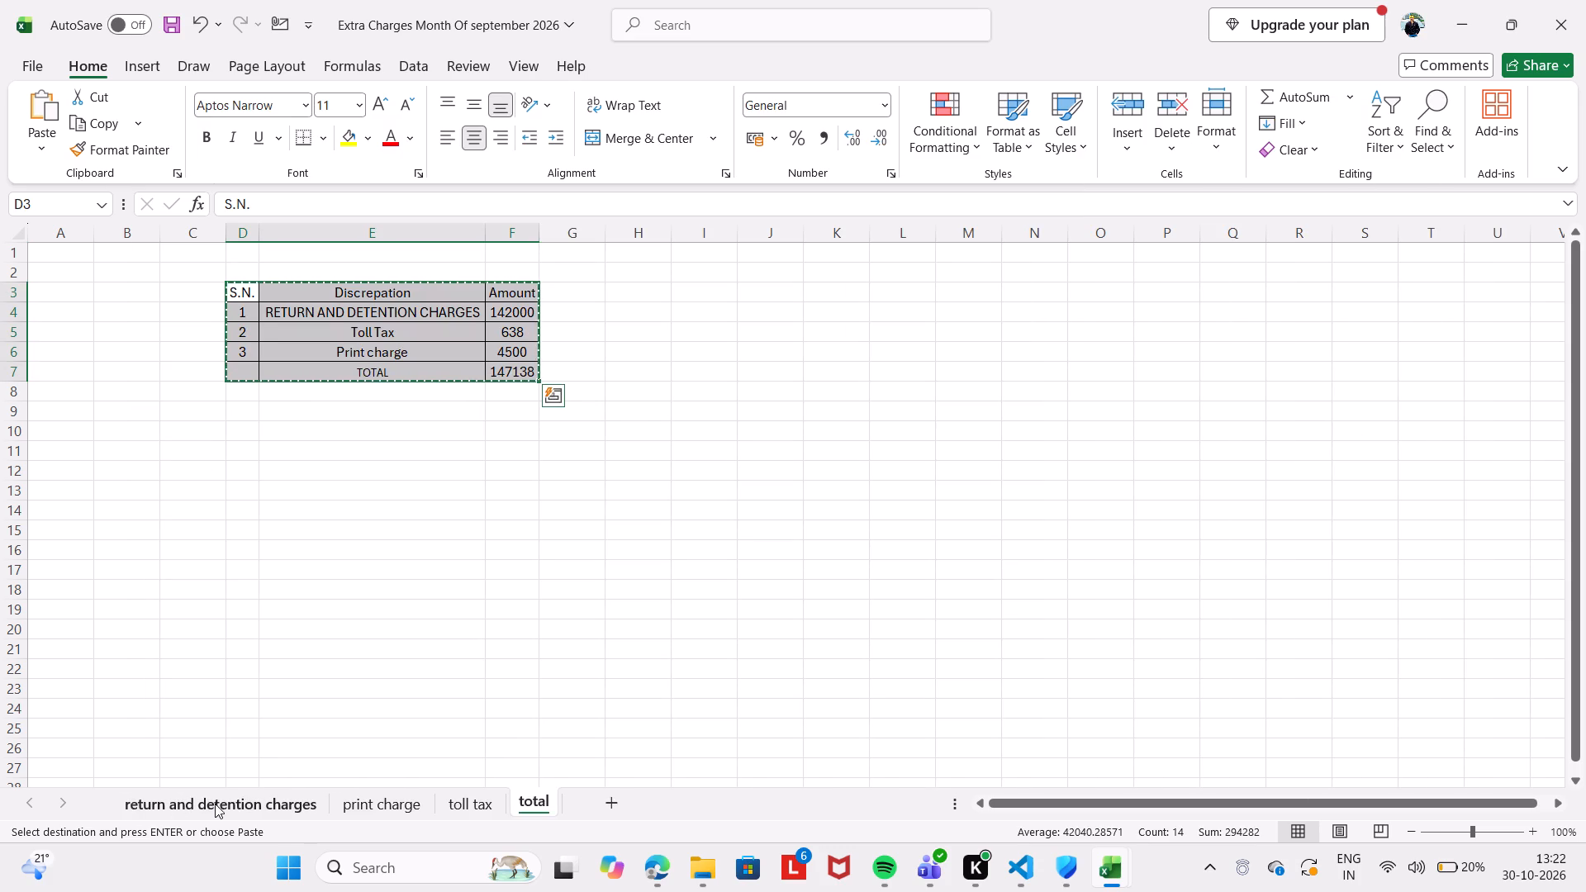
key(alt+Tab)
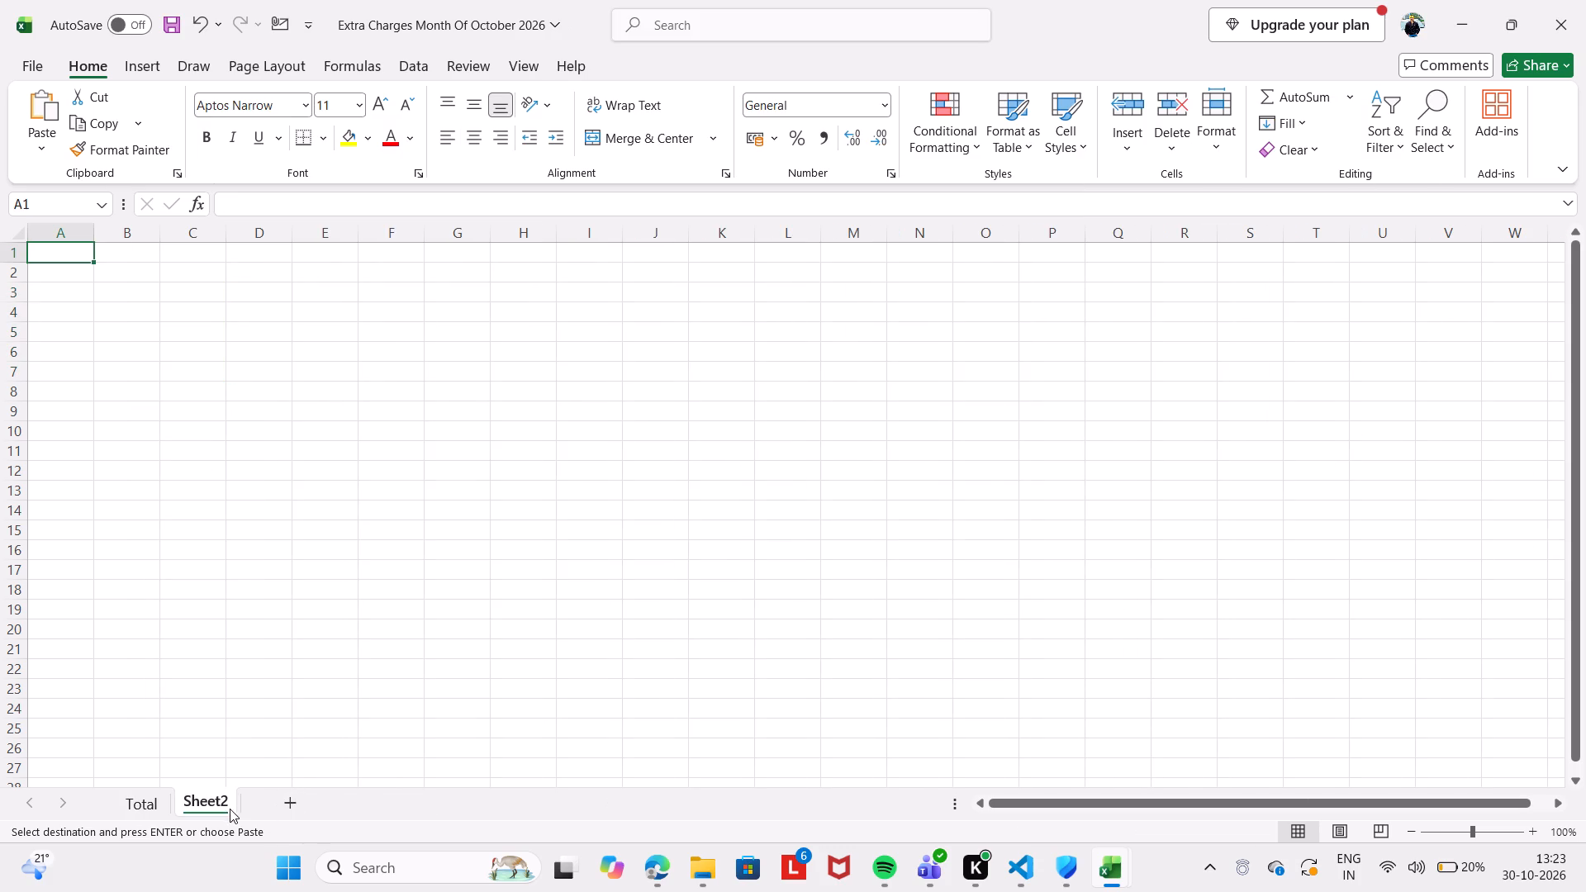
double_click(191, 803)
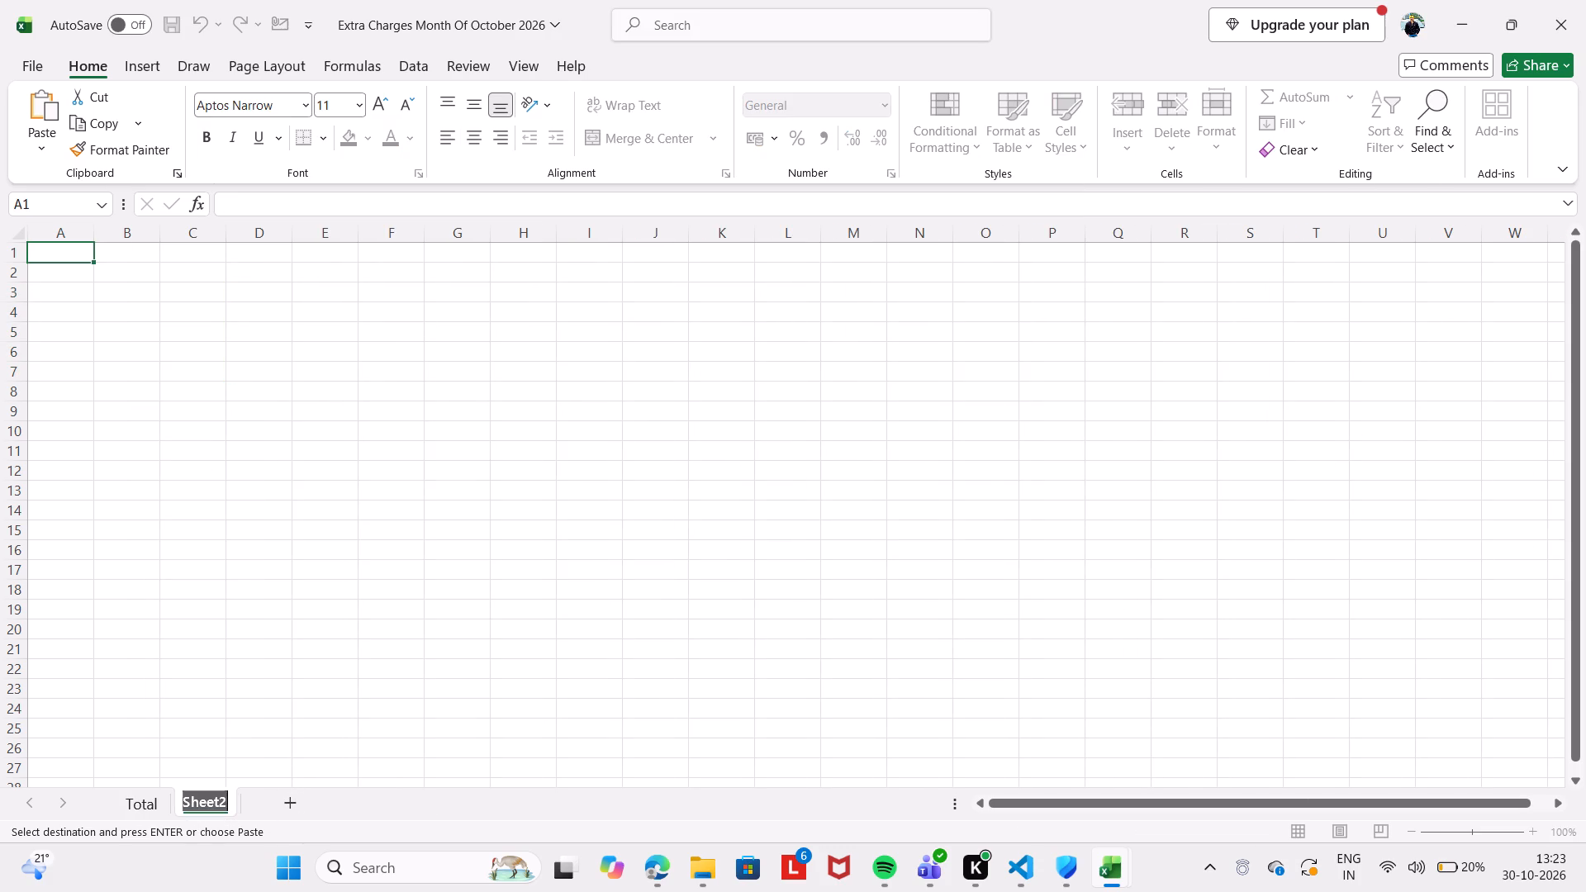
text(Re)
text(turn and)
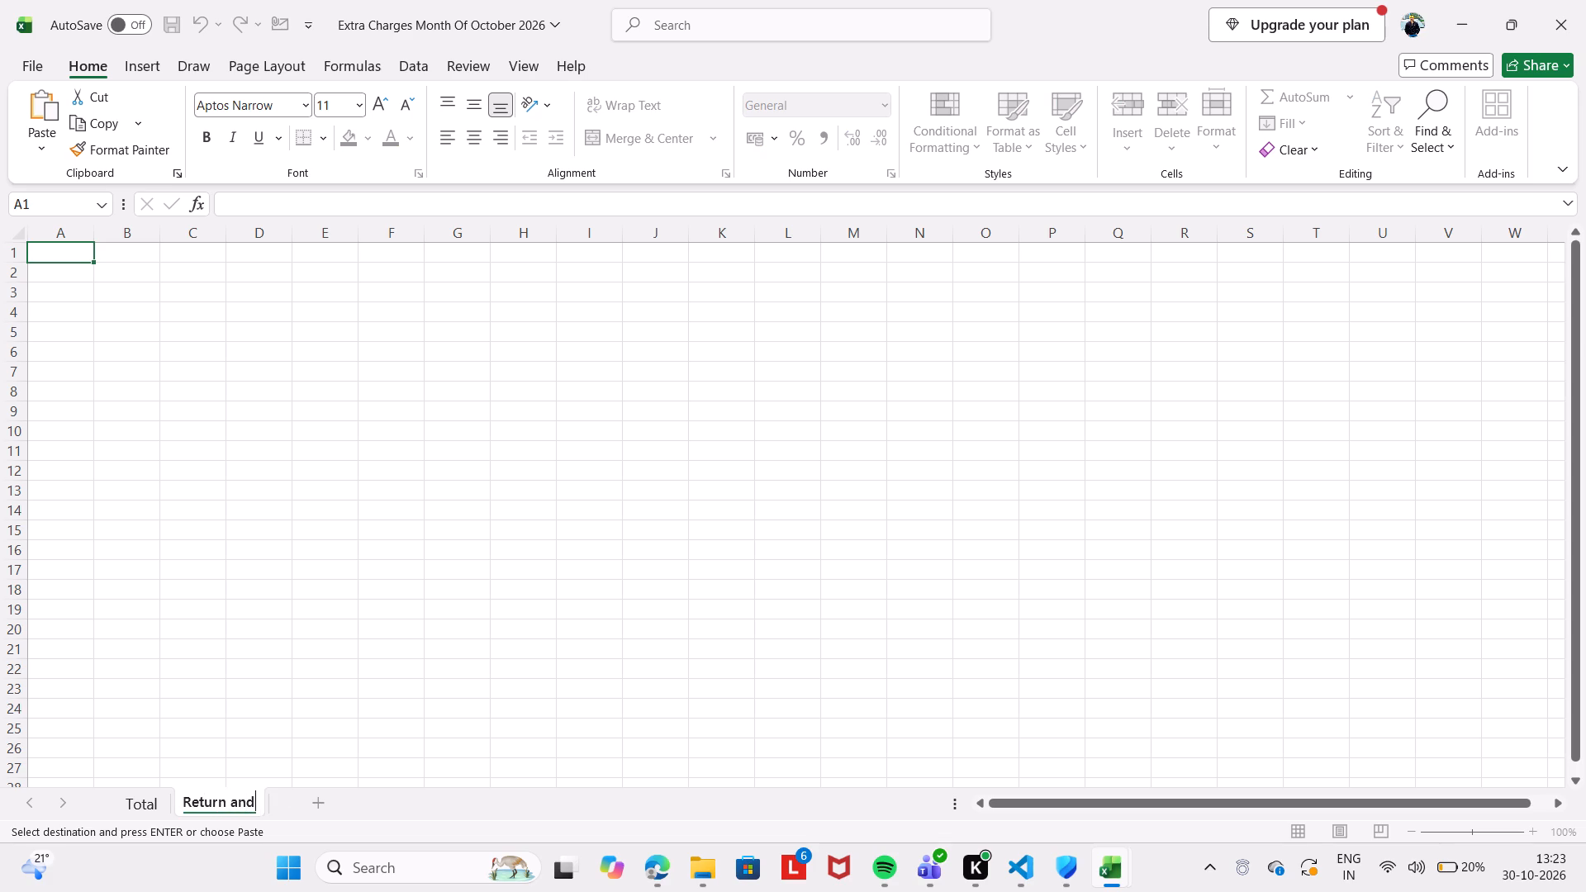
key(space)
key(BackSpace)
key(BackSpace)
key(BackSpace)
key(BackSpace)
text(and)
key(space)
key(shift+d)
text(ete)
text(ntion)
key(space)
text(Charges)
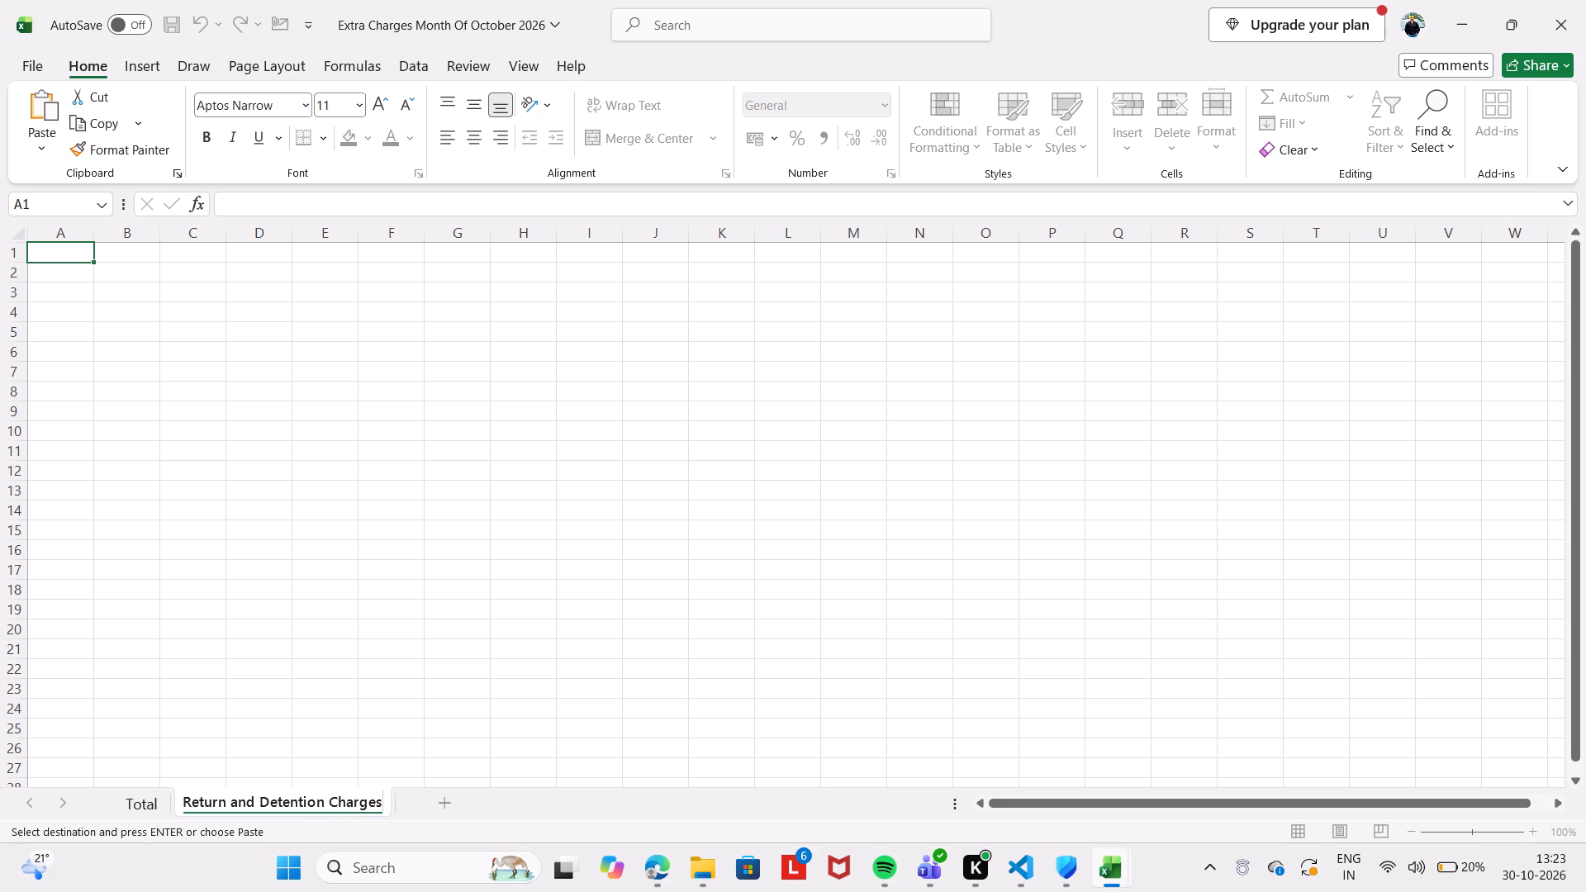
key(Return)
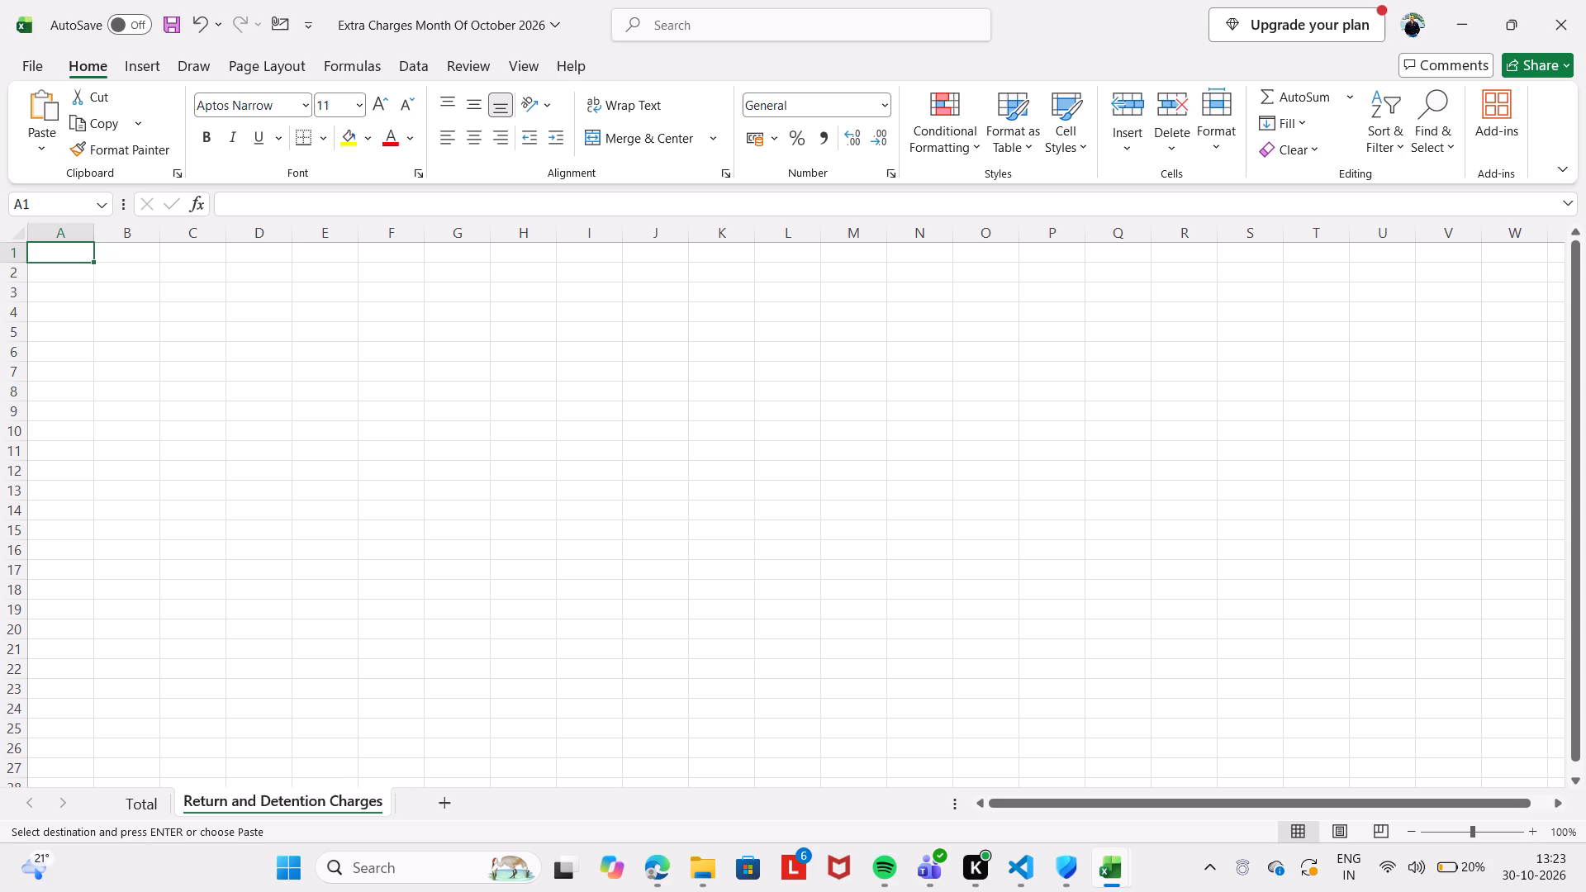
Add a third worksheet after Return and Detention Charges and name it Print Charge.
click(442, 802)
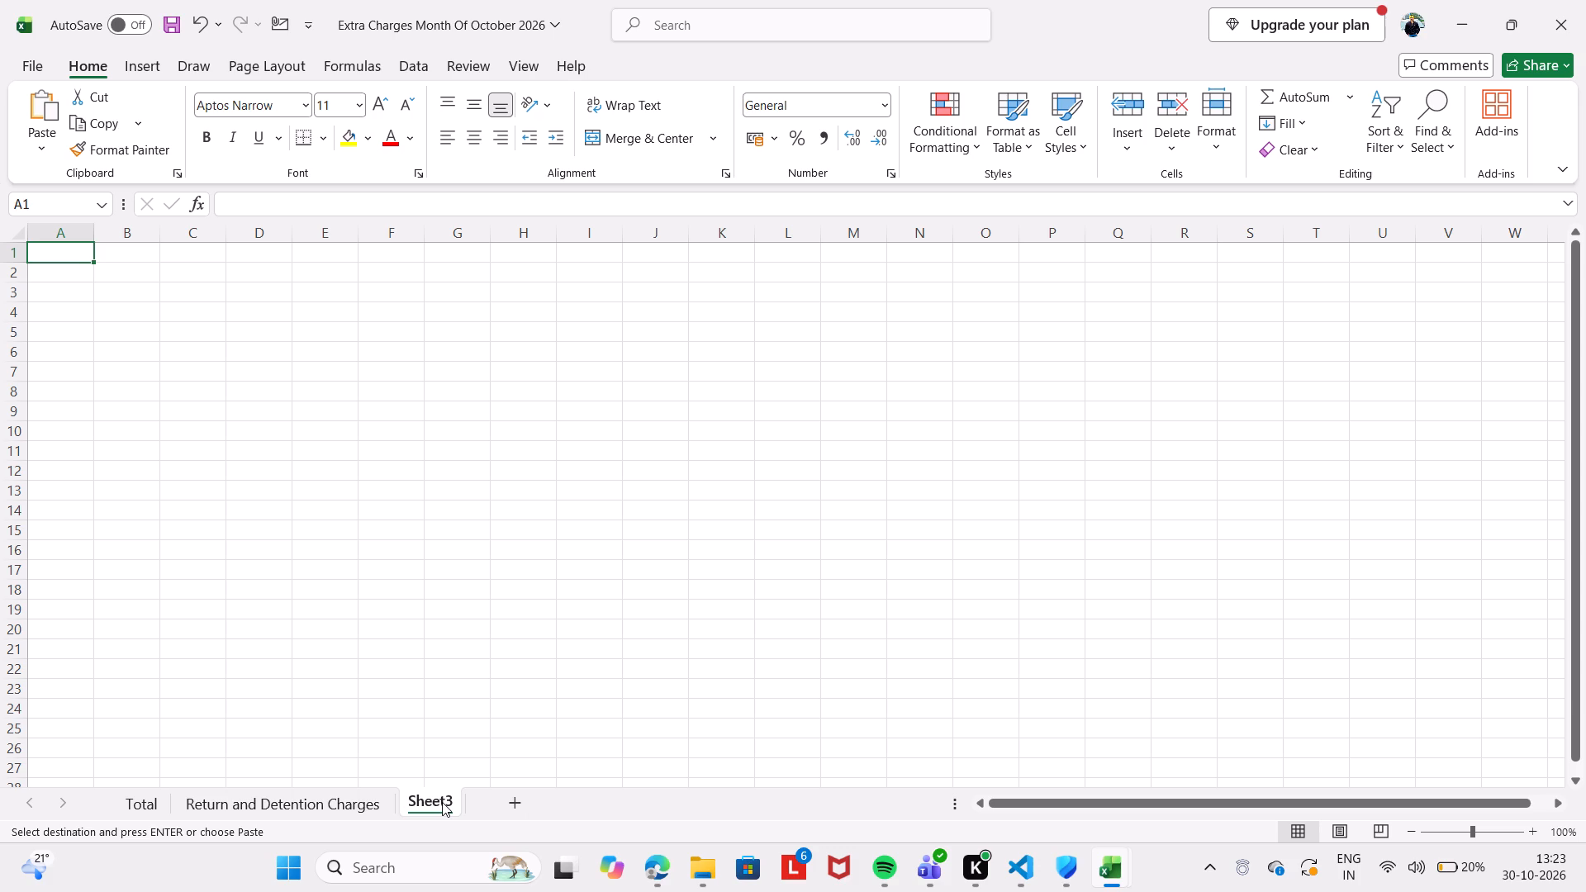
double_click(425, 800)
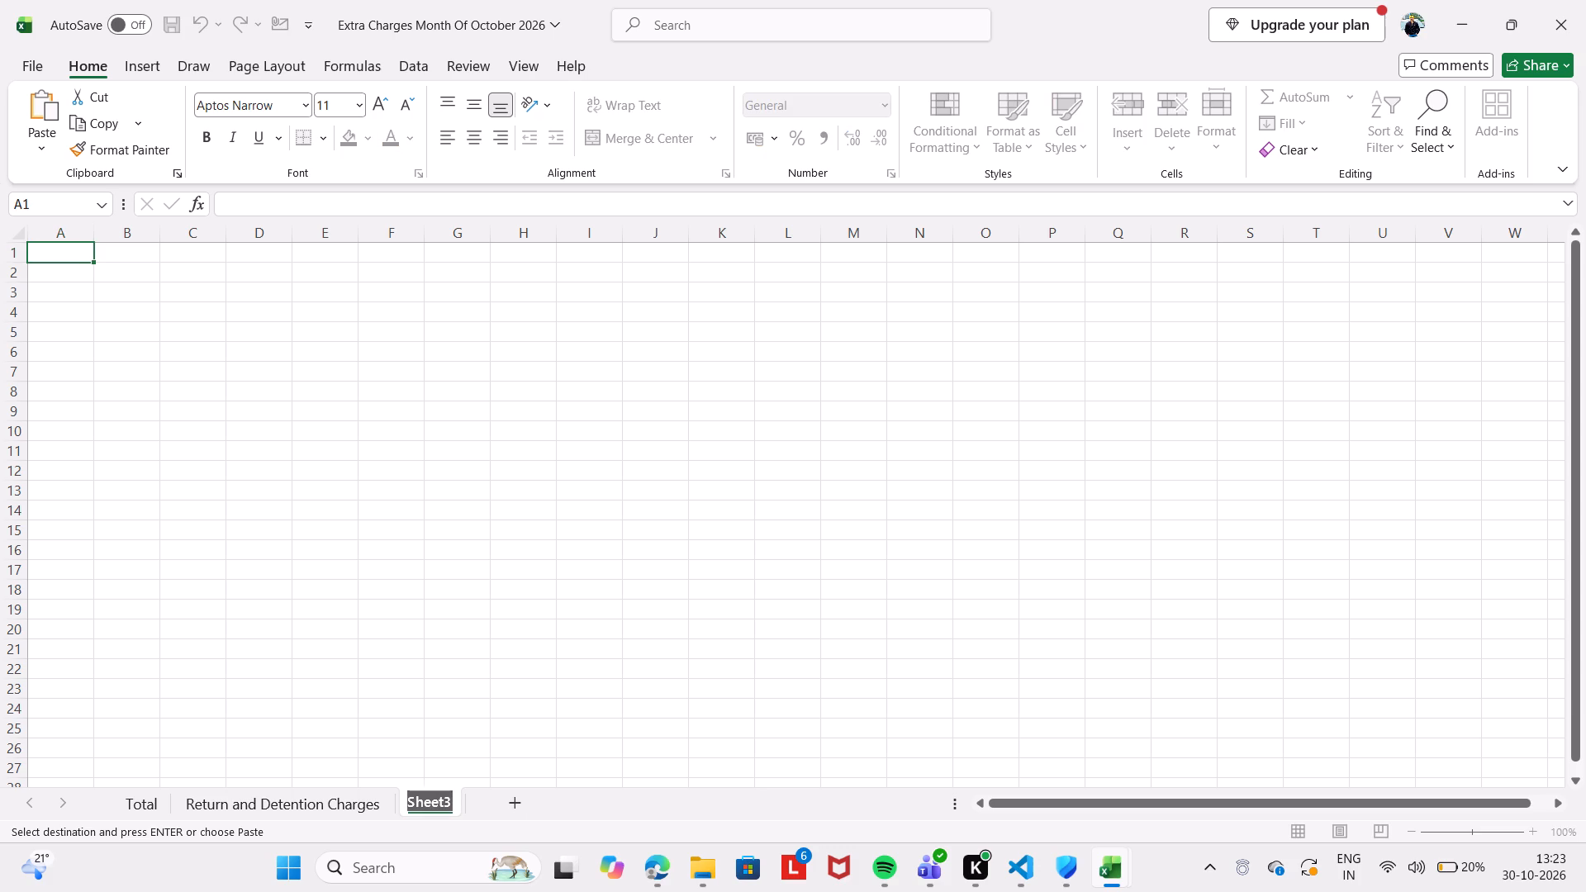
text(Print)
key(space)
text(Cha)
text(rges)
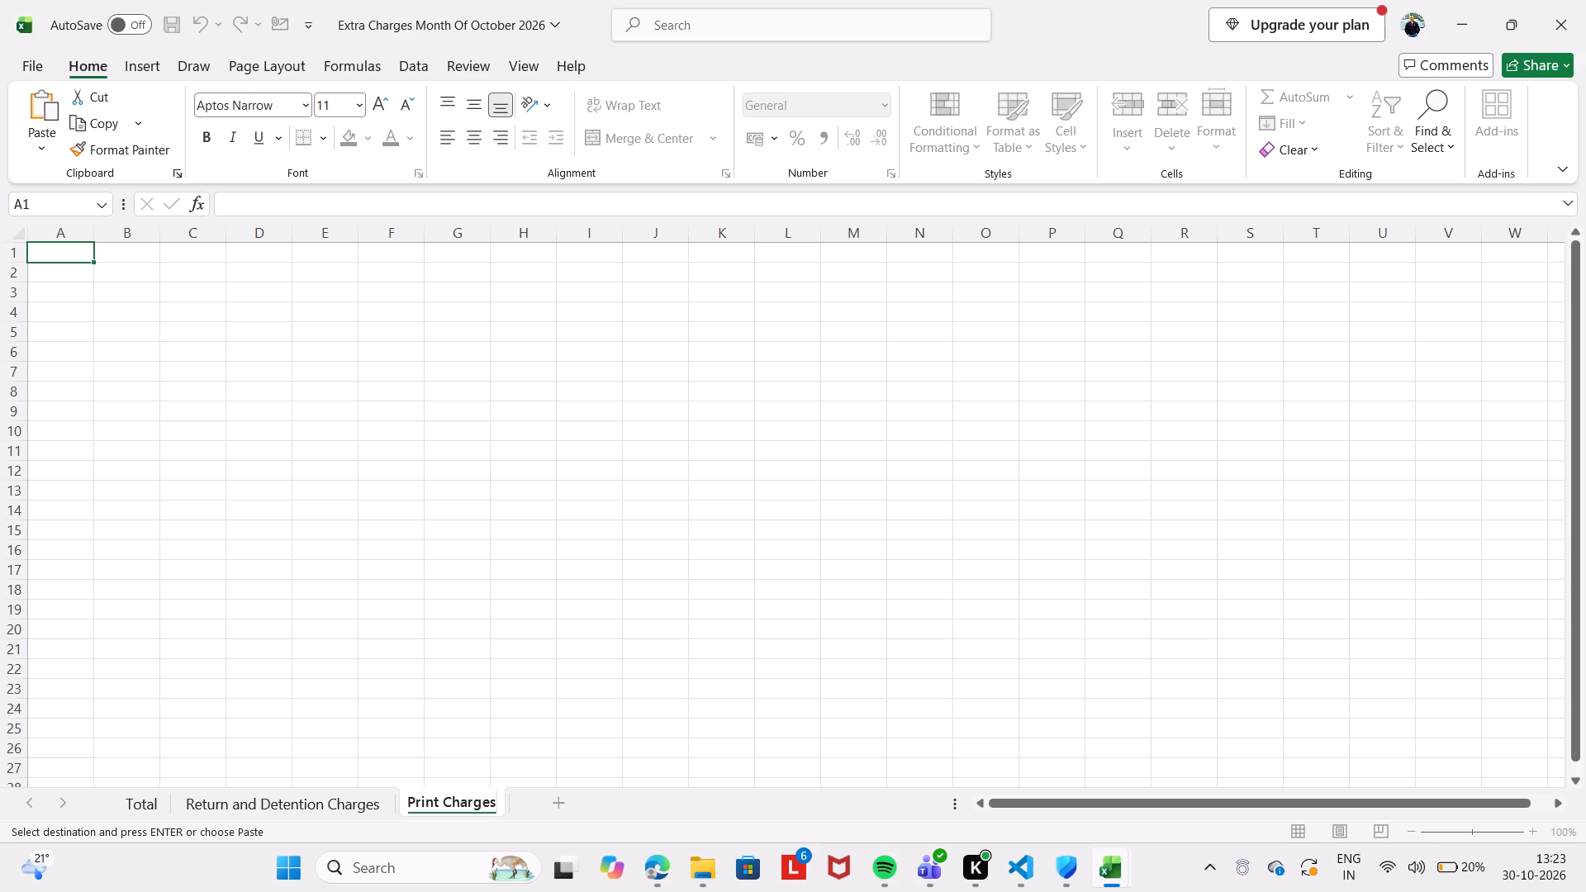
key(BackSpace)
key(Return)
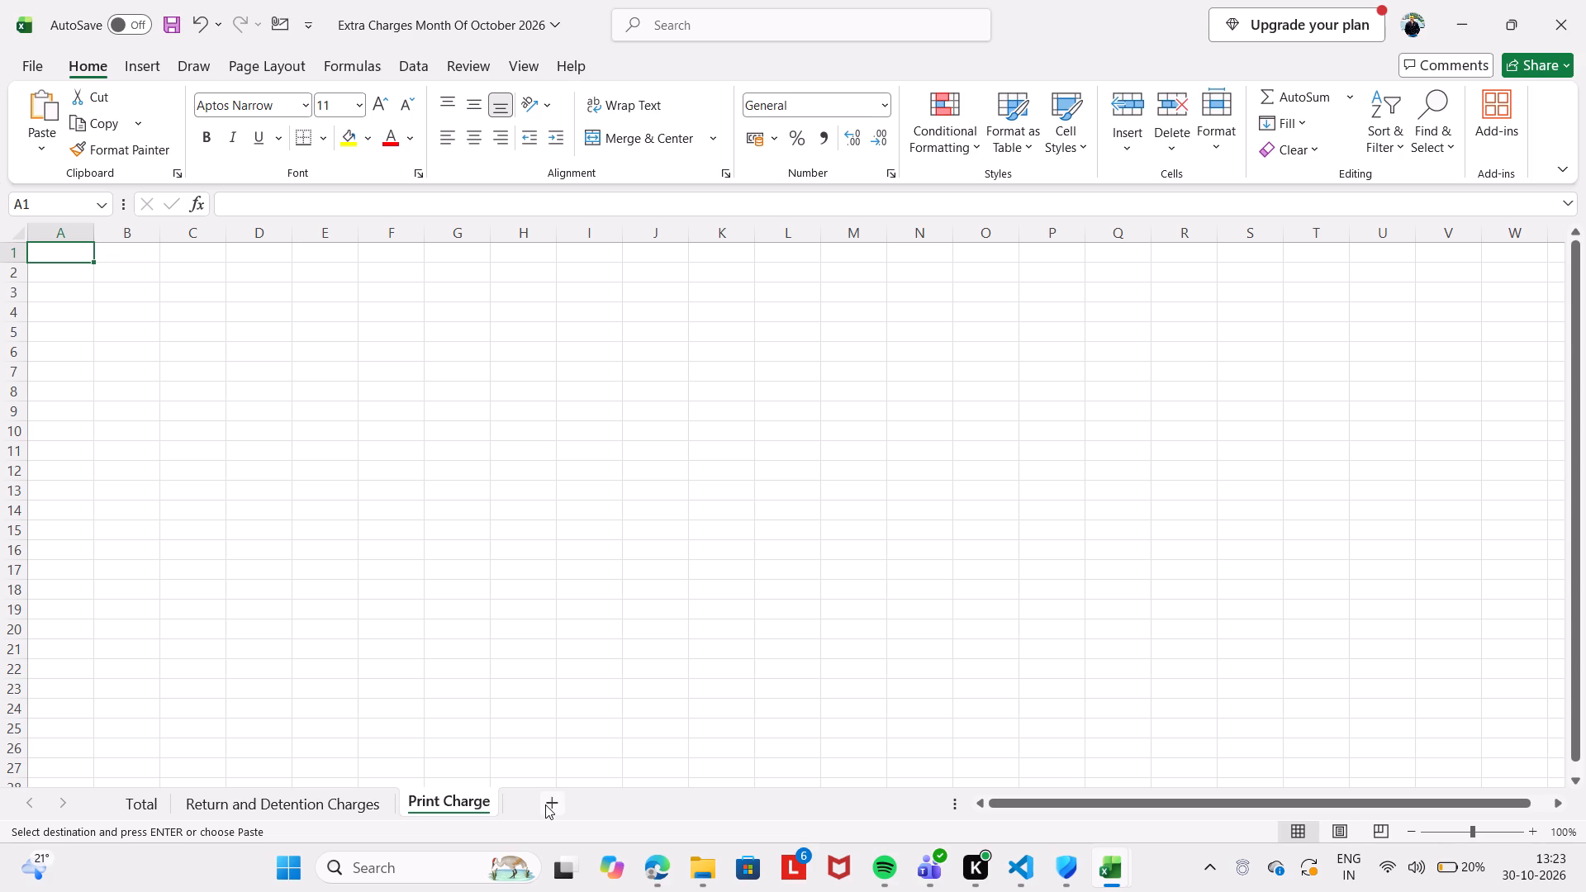
Add a fourth worksheet after Print Charge and name it Toll Tax.
click(546, 804)
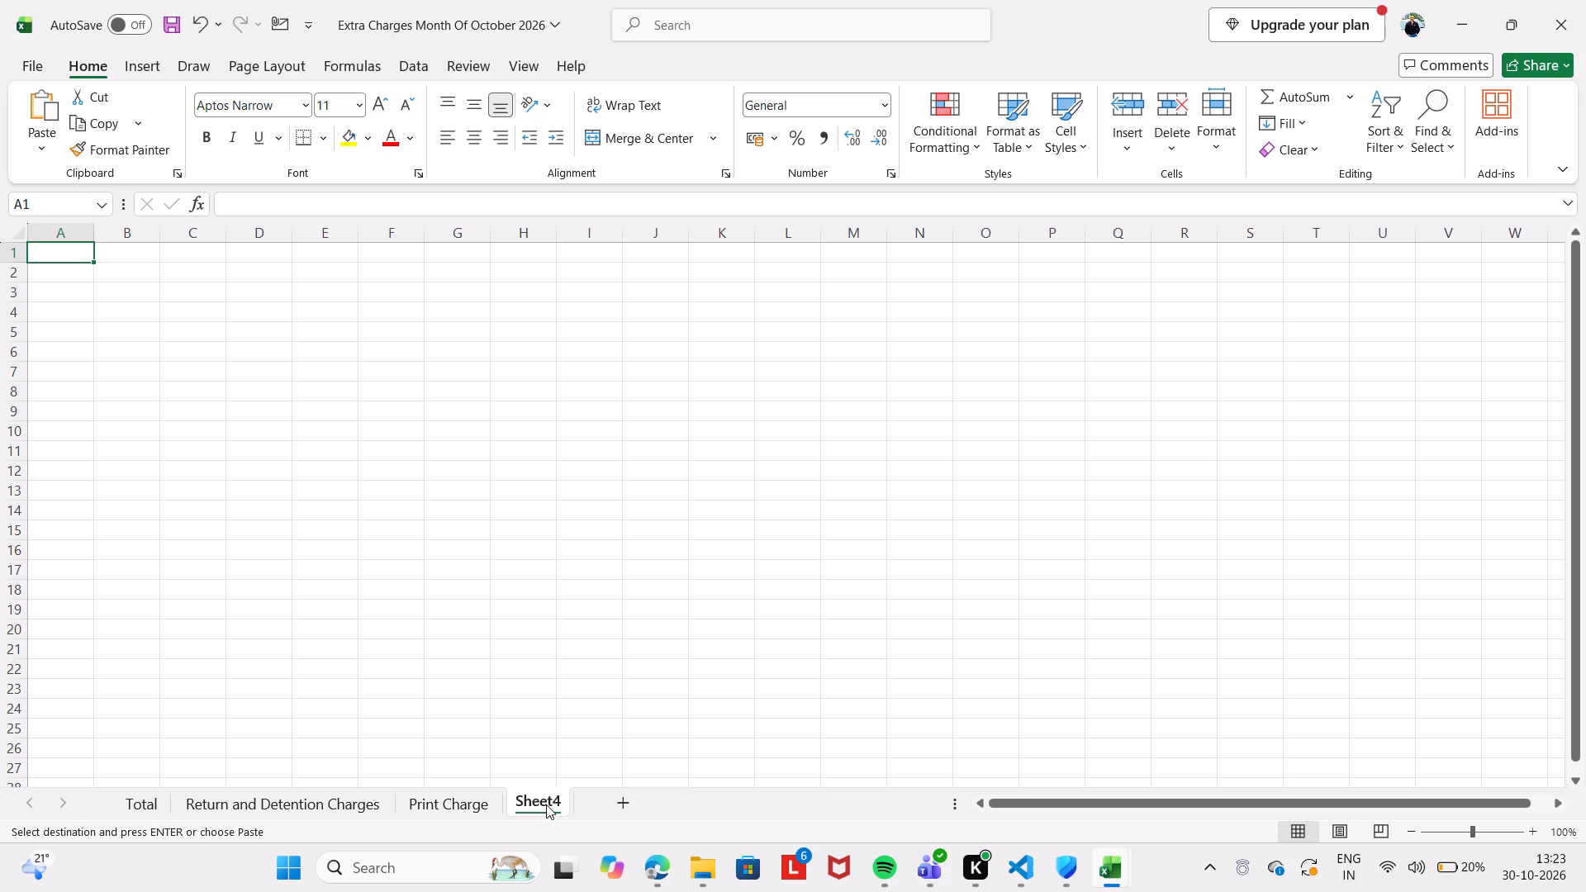
key(shift+t)
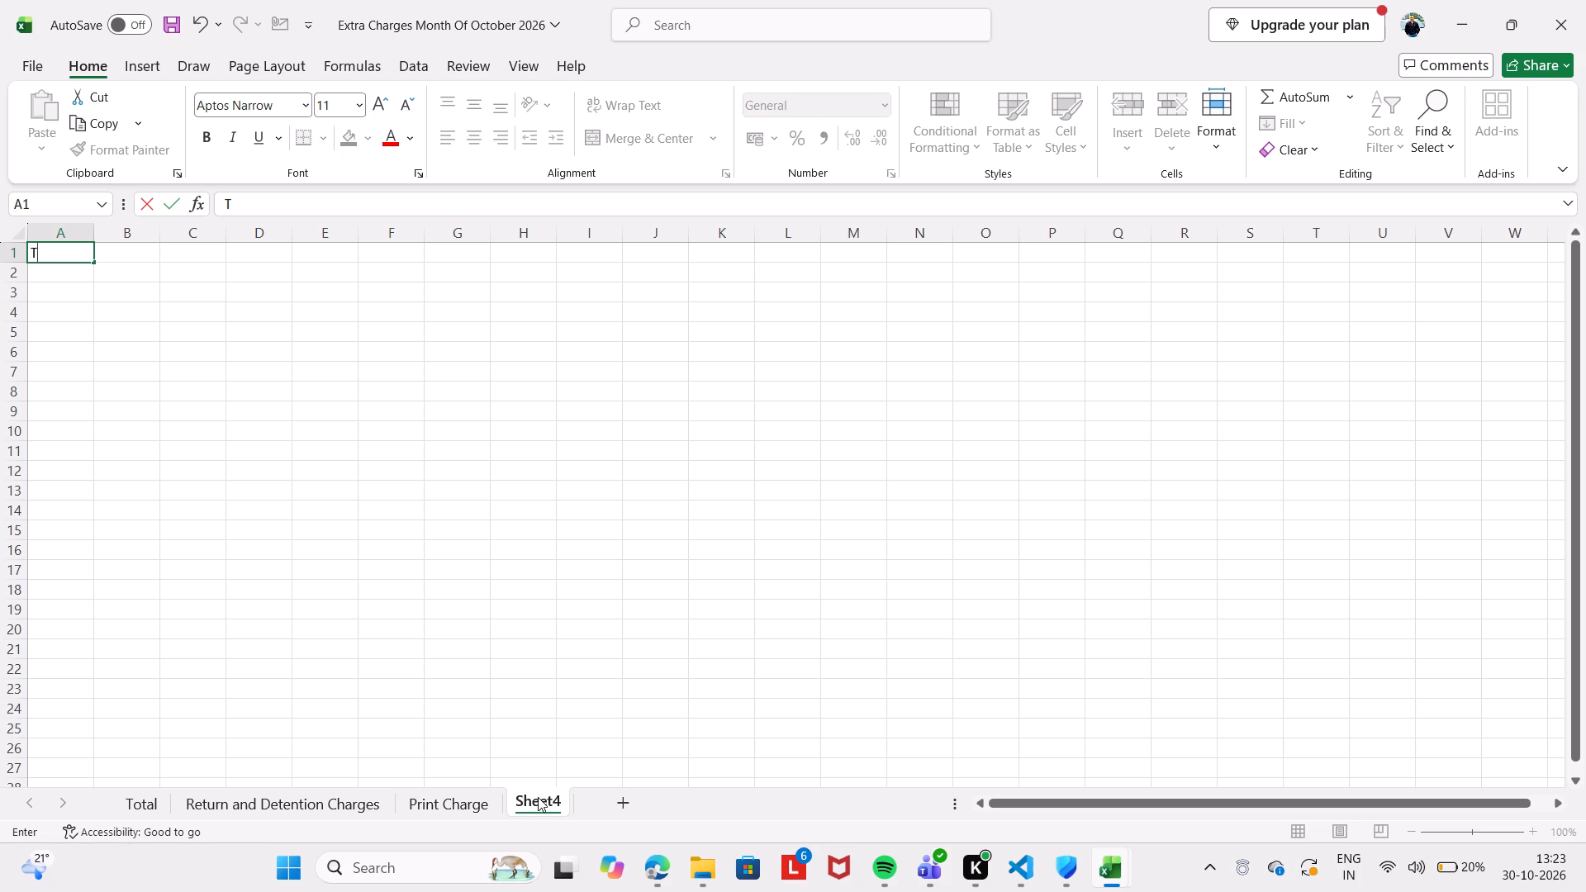
key(BackSpace)
double_click(543, 797)
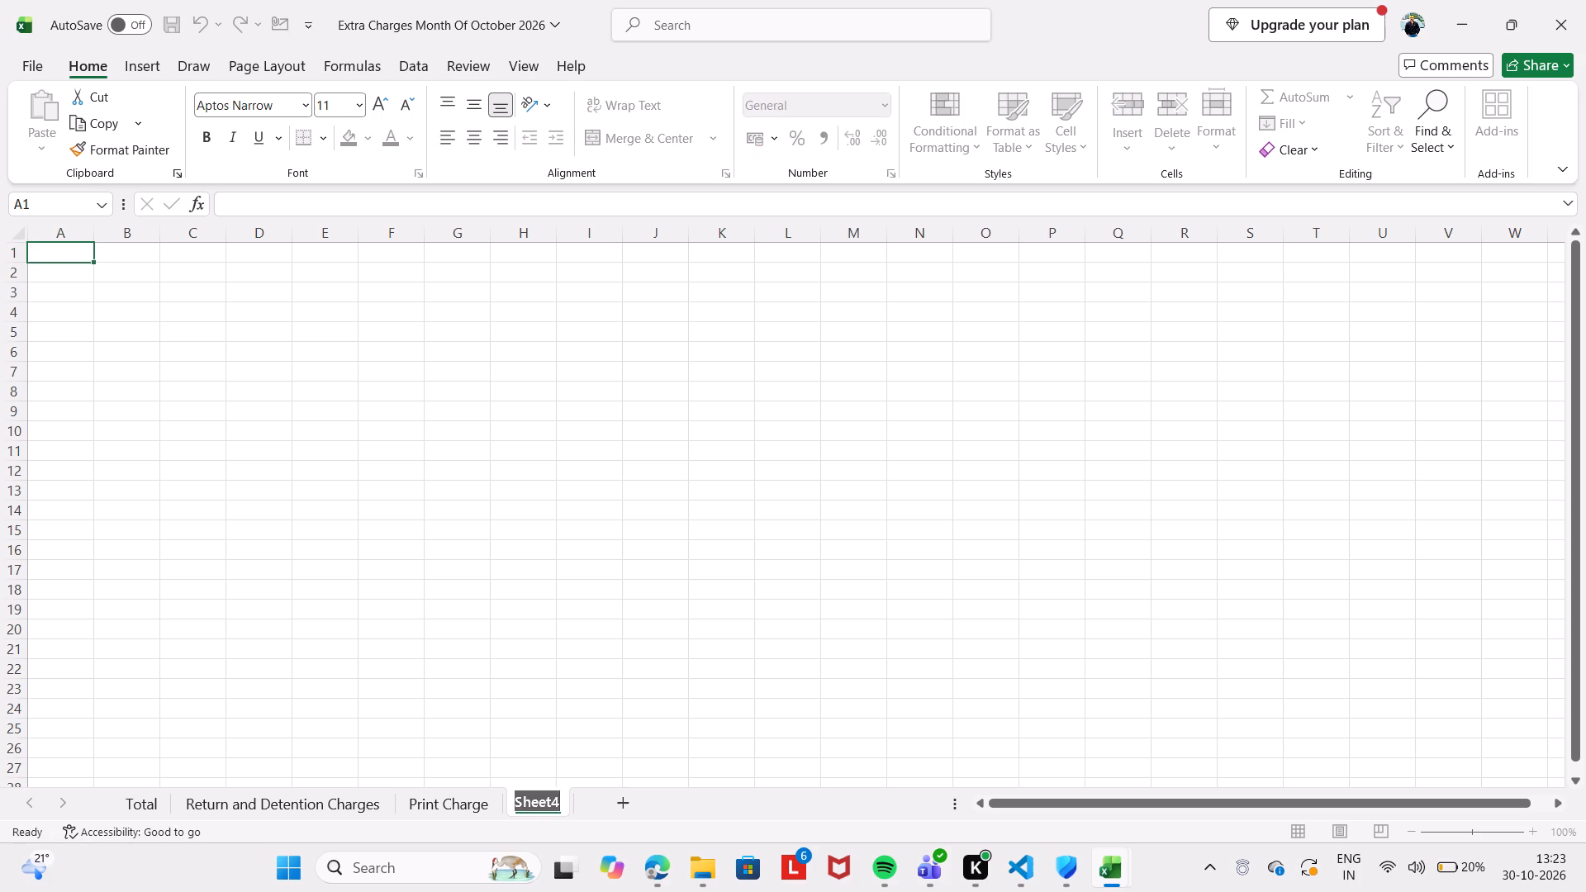
text(Toll)
key(space)
key(shift+t)
text(ax)
key(Return)
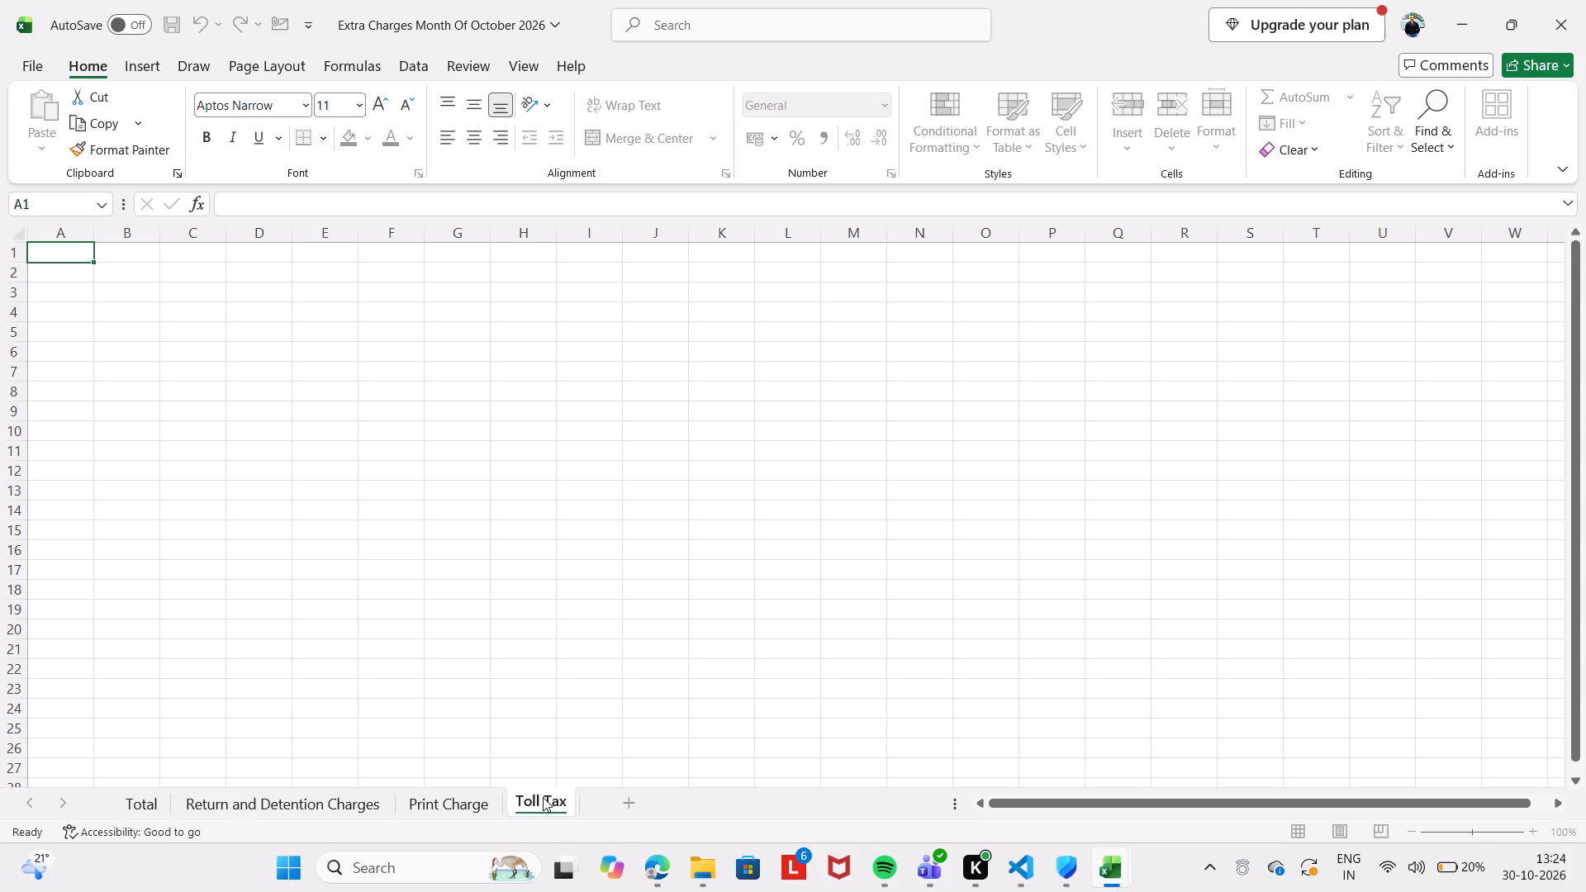
Move the Total sheet to the end, after Toll Tax, and save the October workbook.
drag(131, 801, 184, 803)
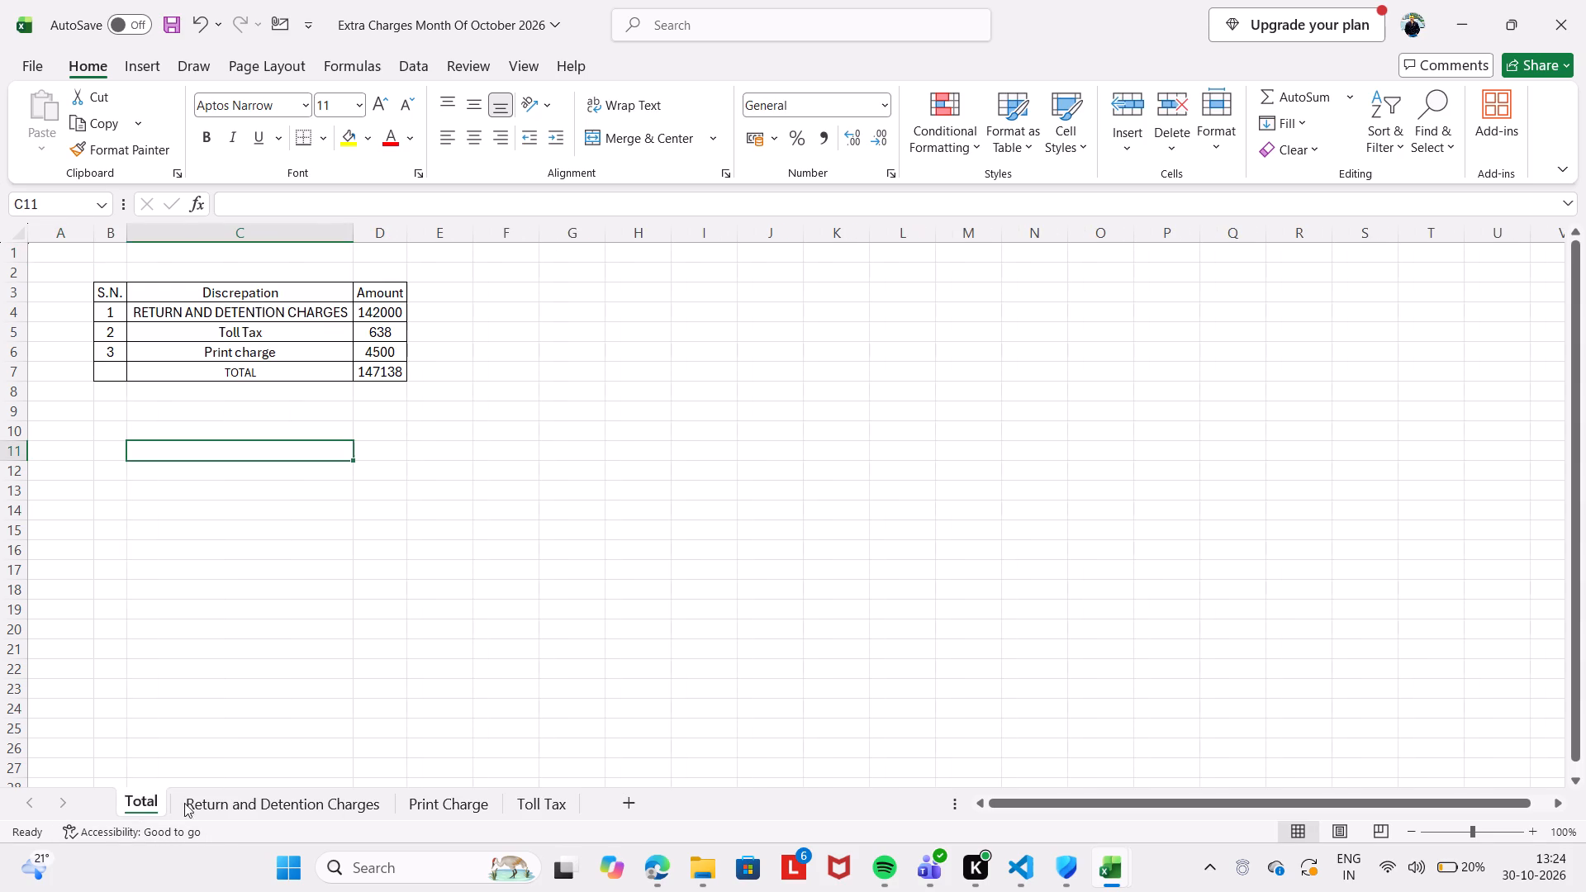
drag(184, 803, 593, 804)
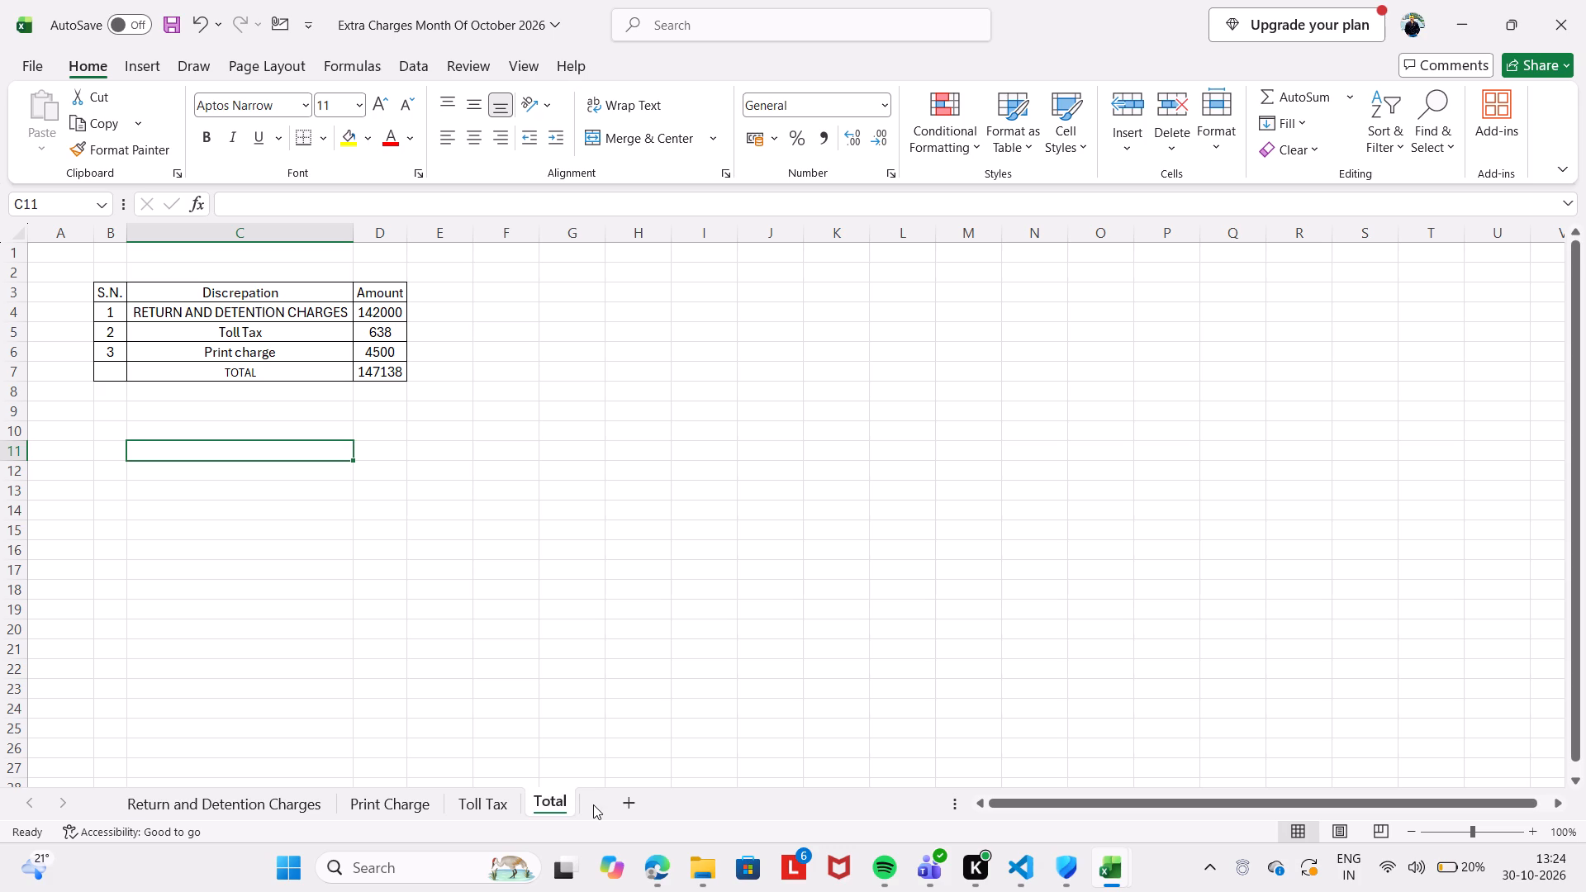
click(456, 684)
key(ctrl+s)
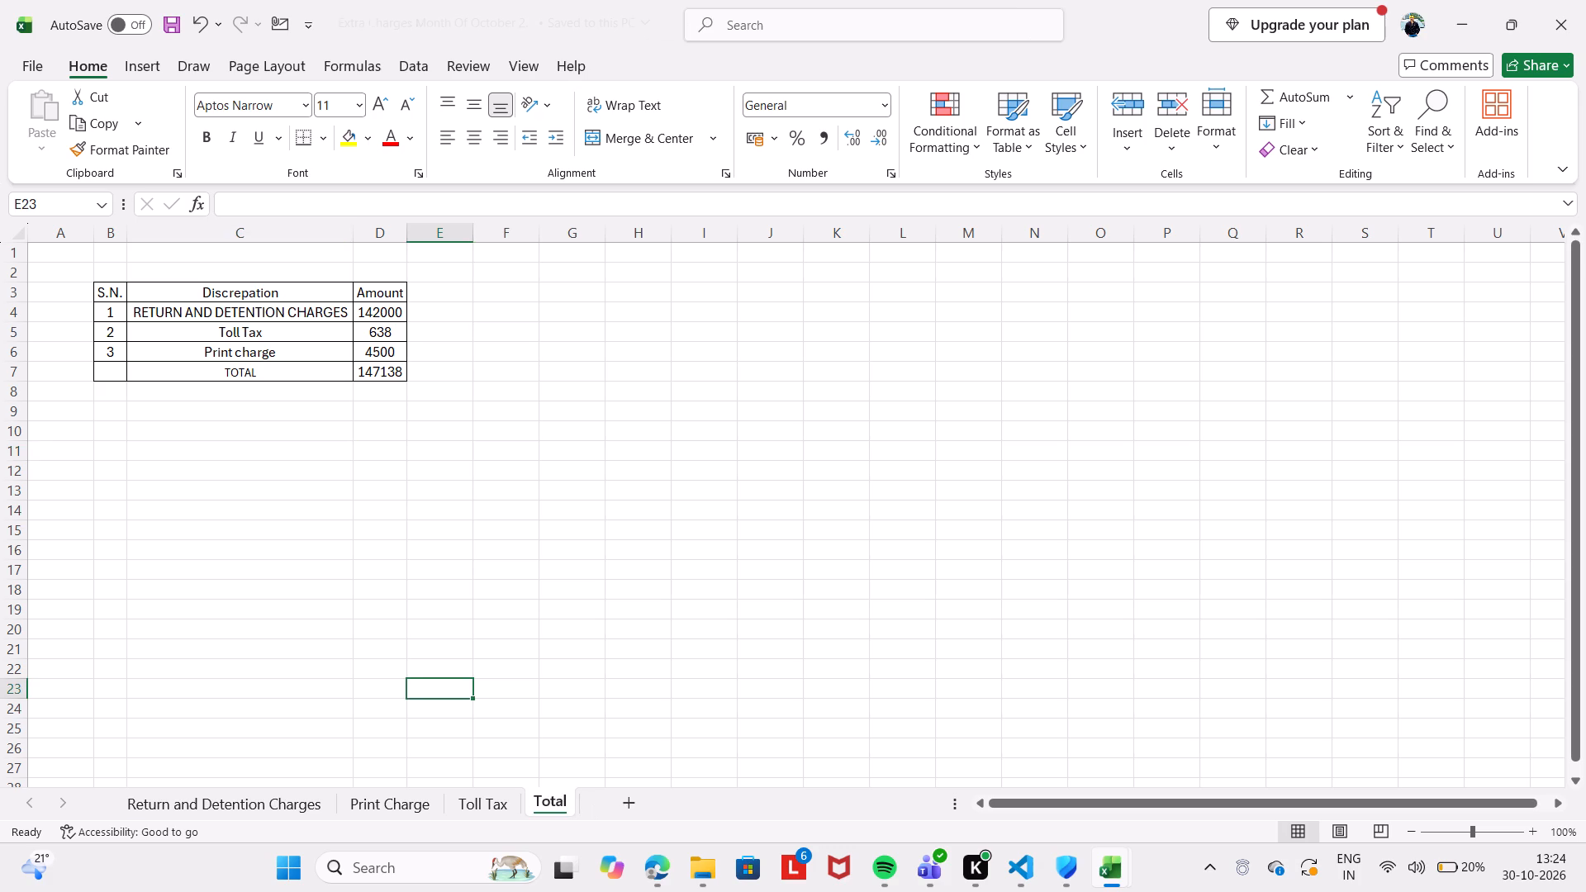
Copy the MWB, Date, Vehicle no. and tax headings from September's toll tax sheet into October's Toll Tax sheet, starting at B2.
key(alt+Tab)
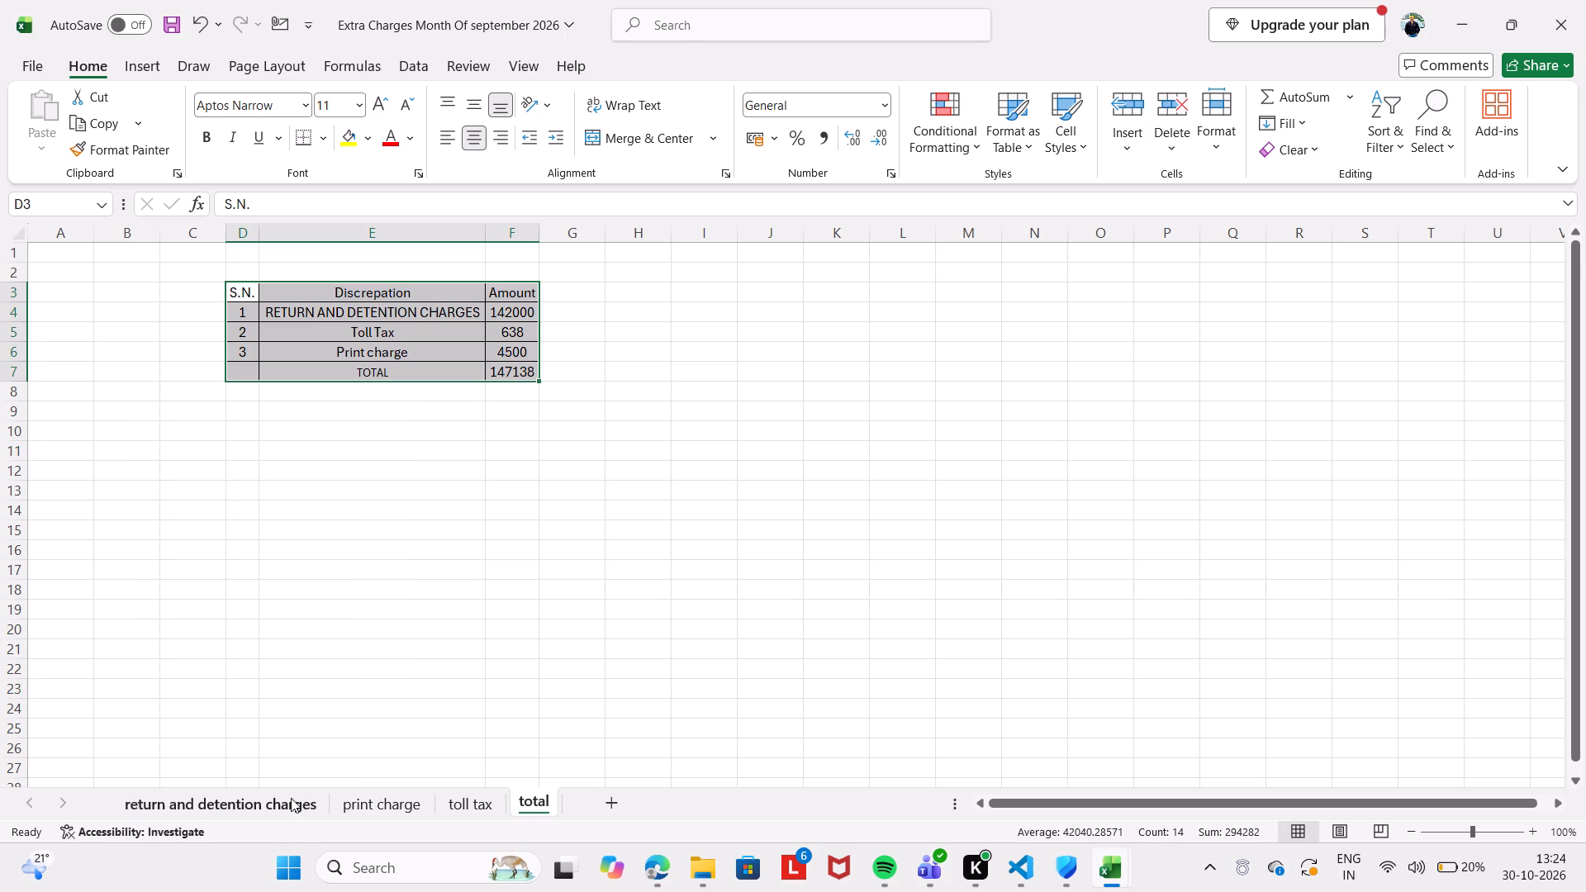
click(468, 792)
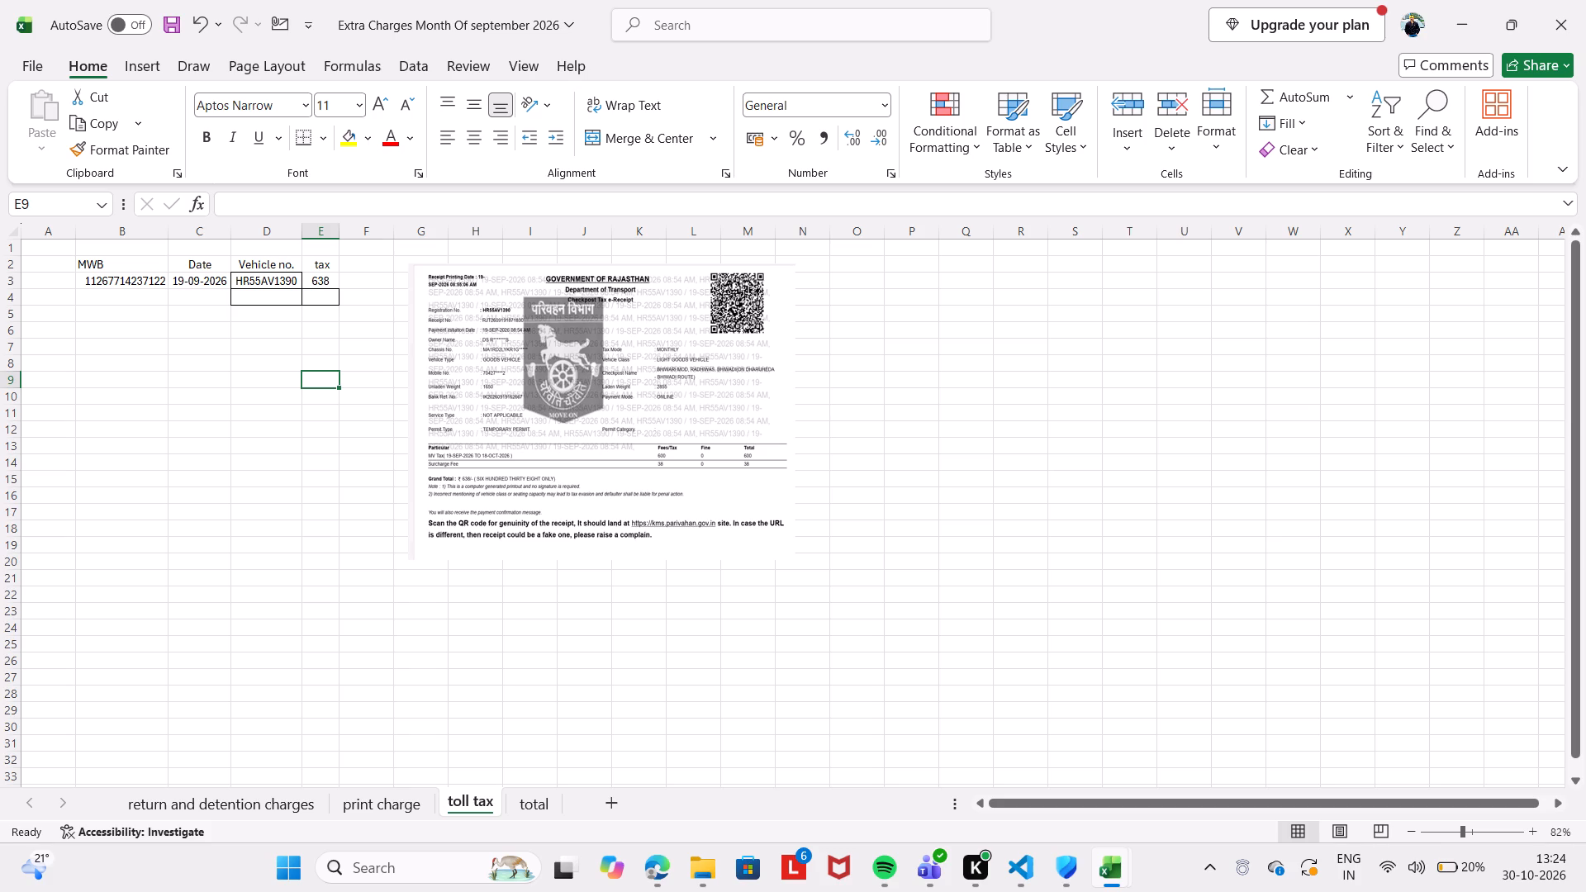
drag(92, 263, 314, 267)
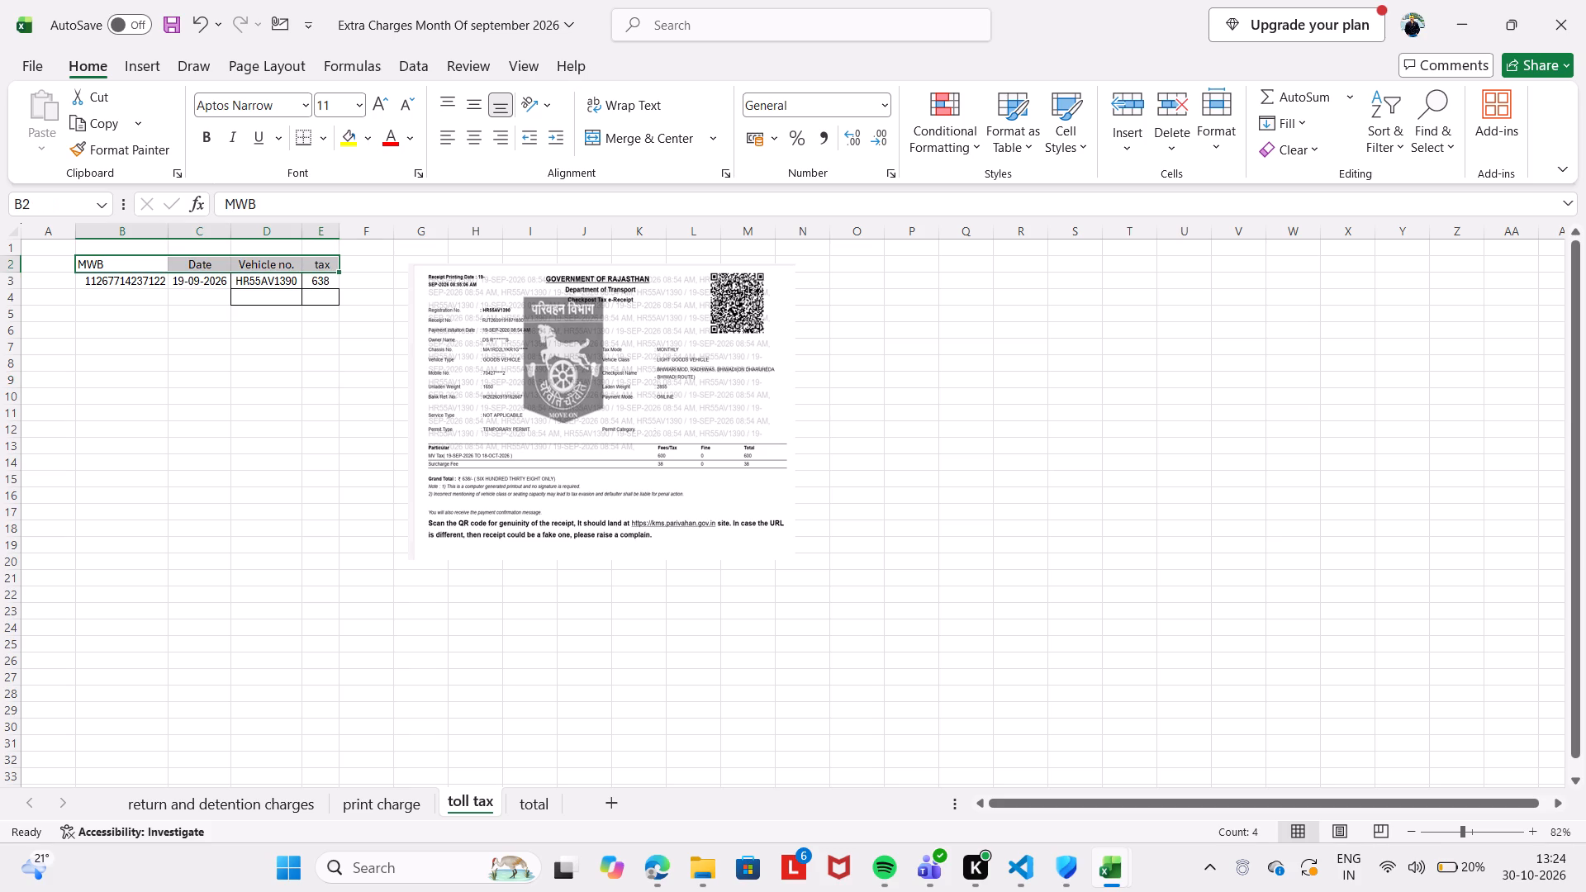
key(ctrl+c)
key(alt+Tab)
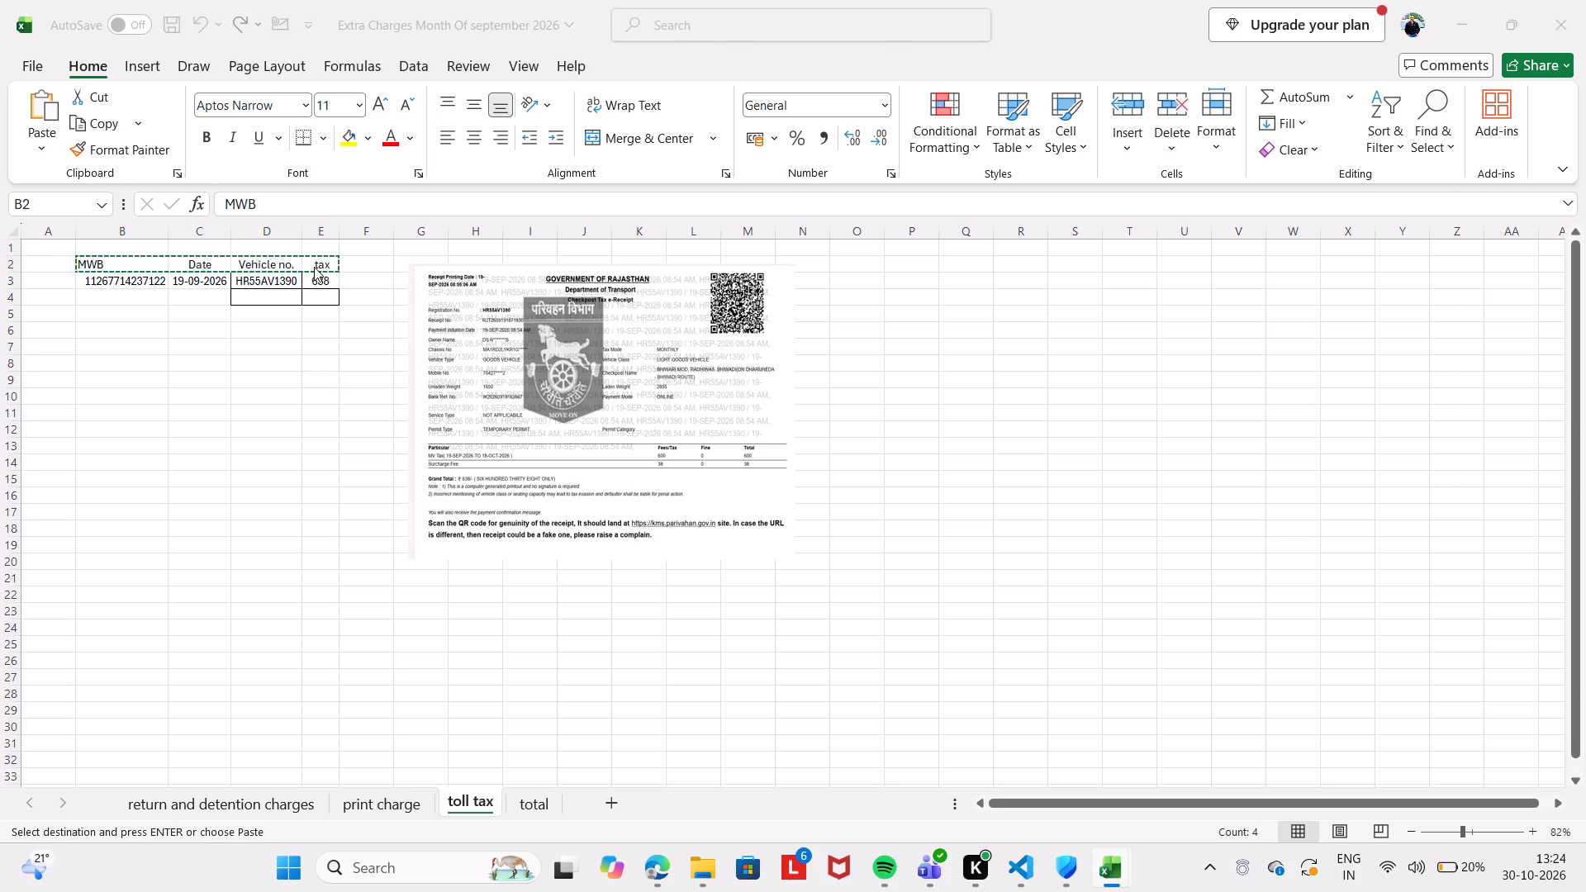
click(402, 802)
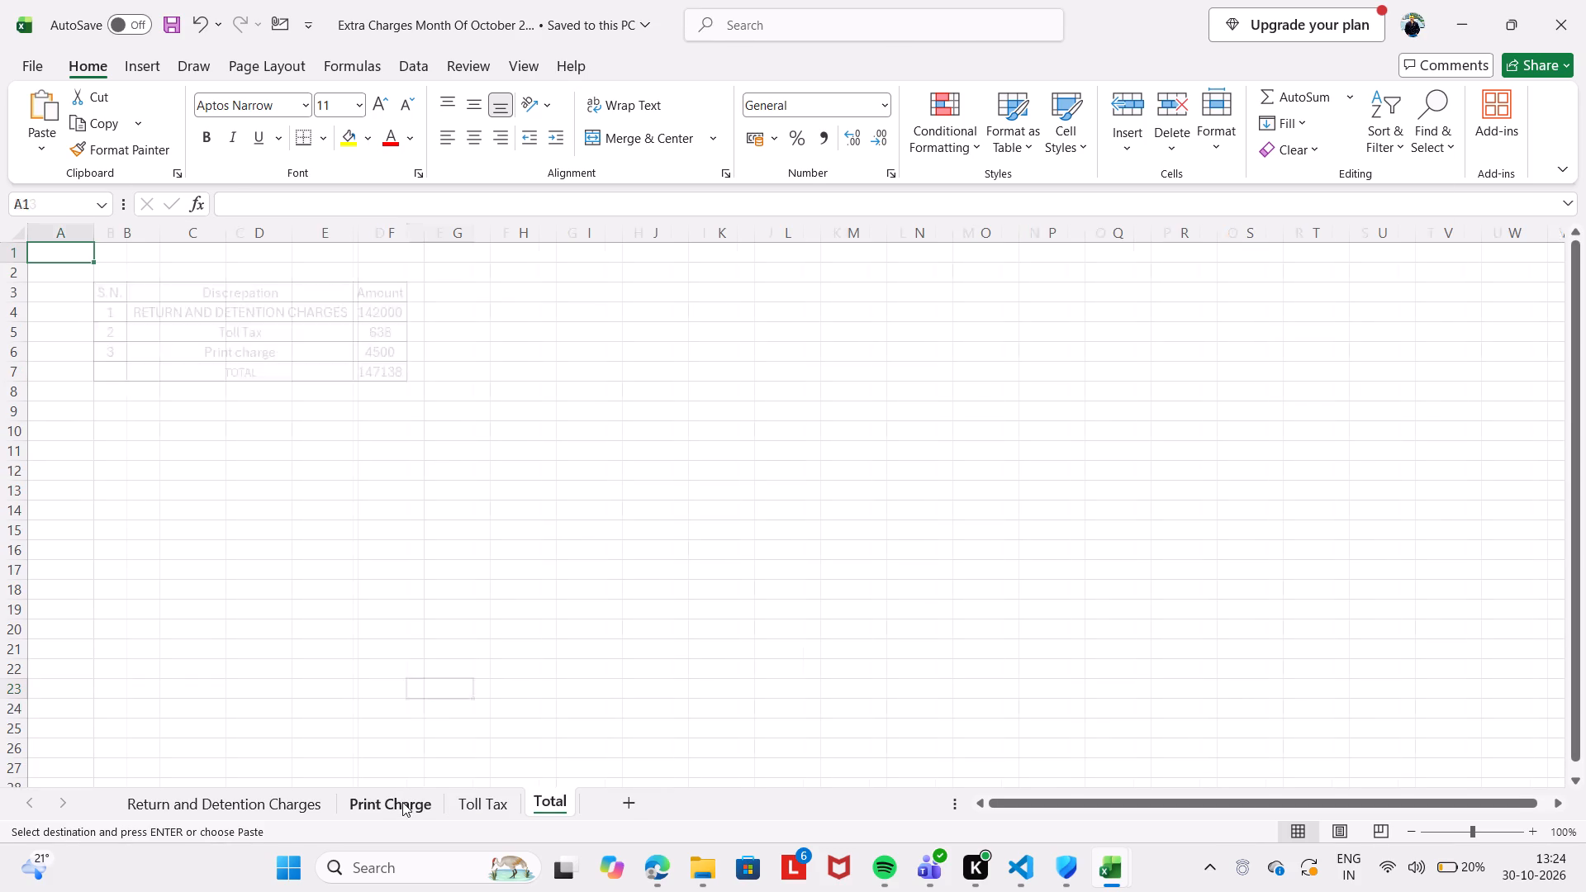
click(475, 805)
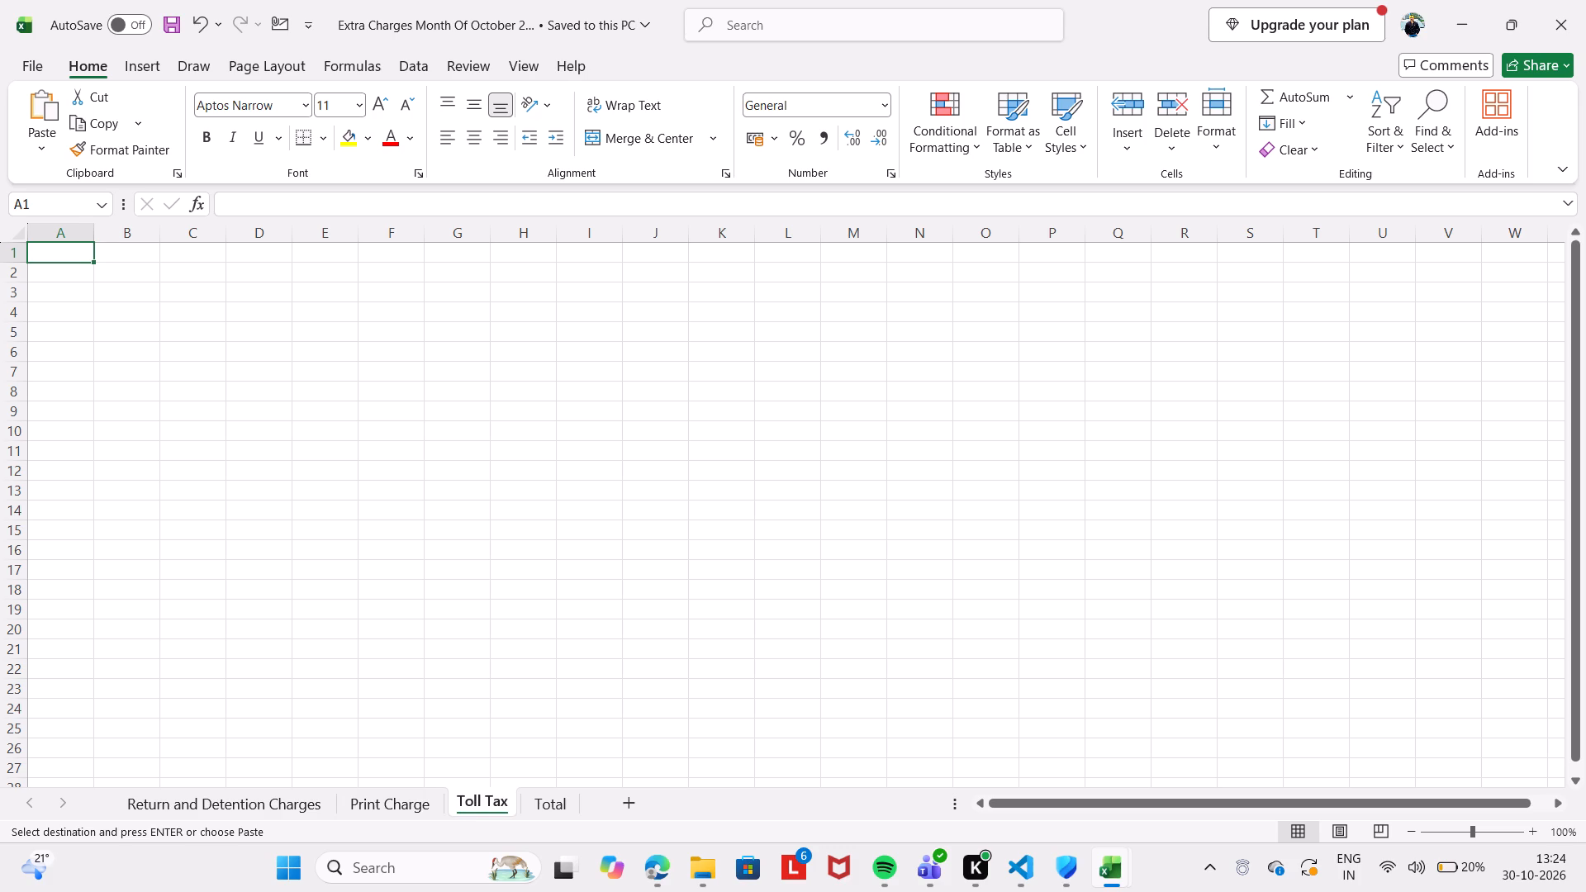
click(123, 270)
key(ctrl+v)
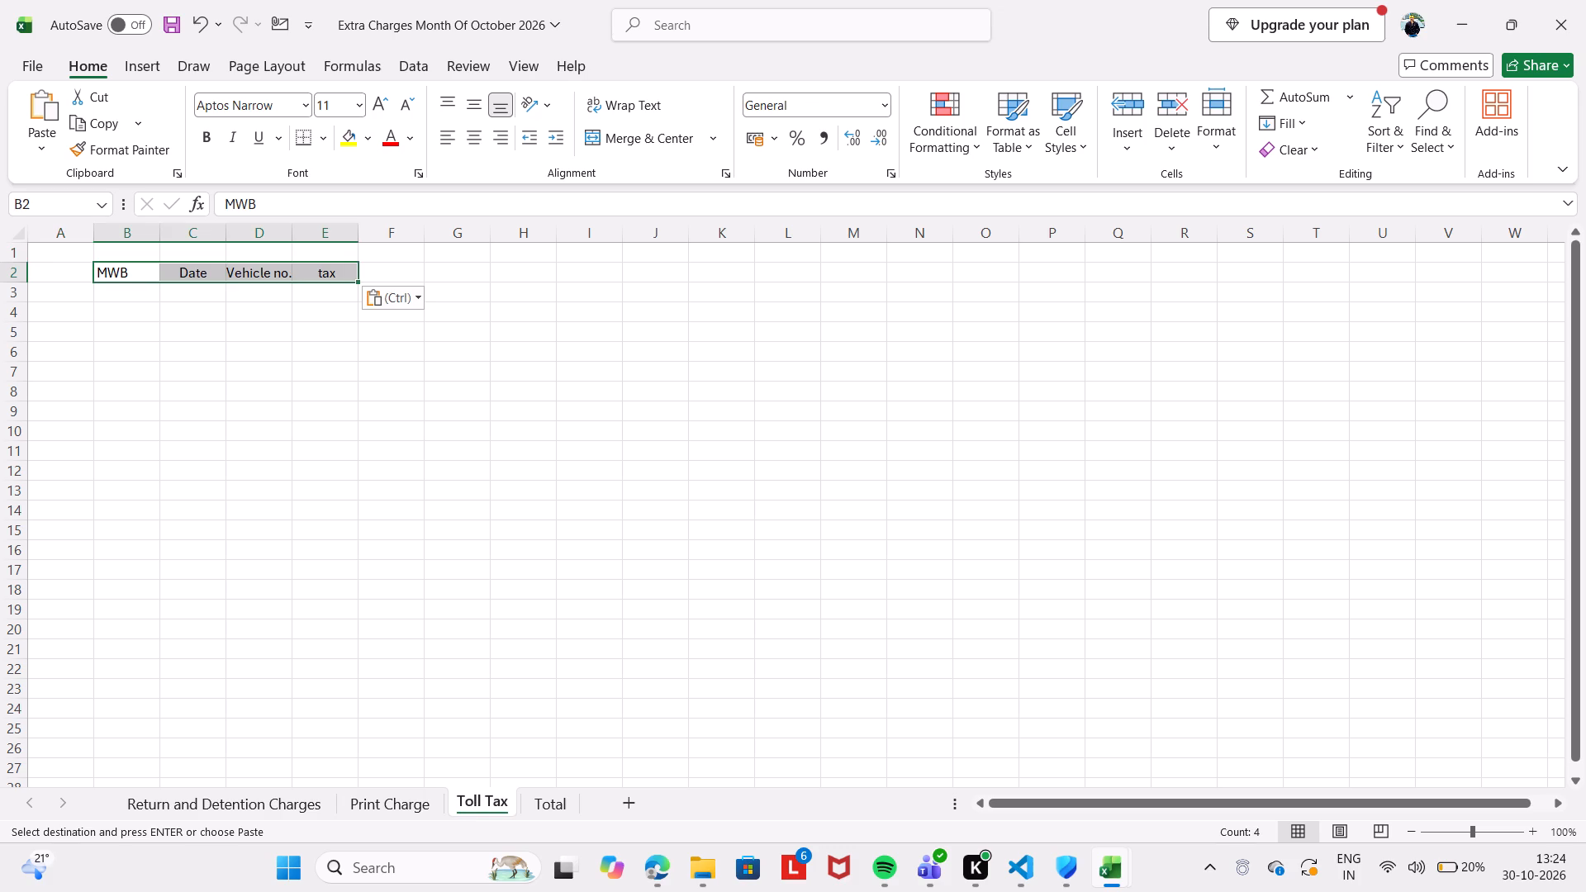
click(280, 331)
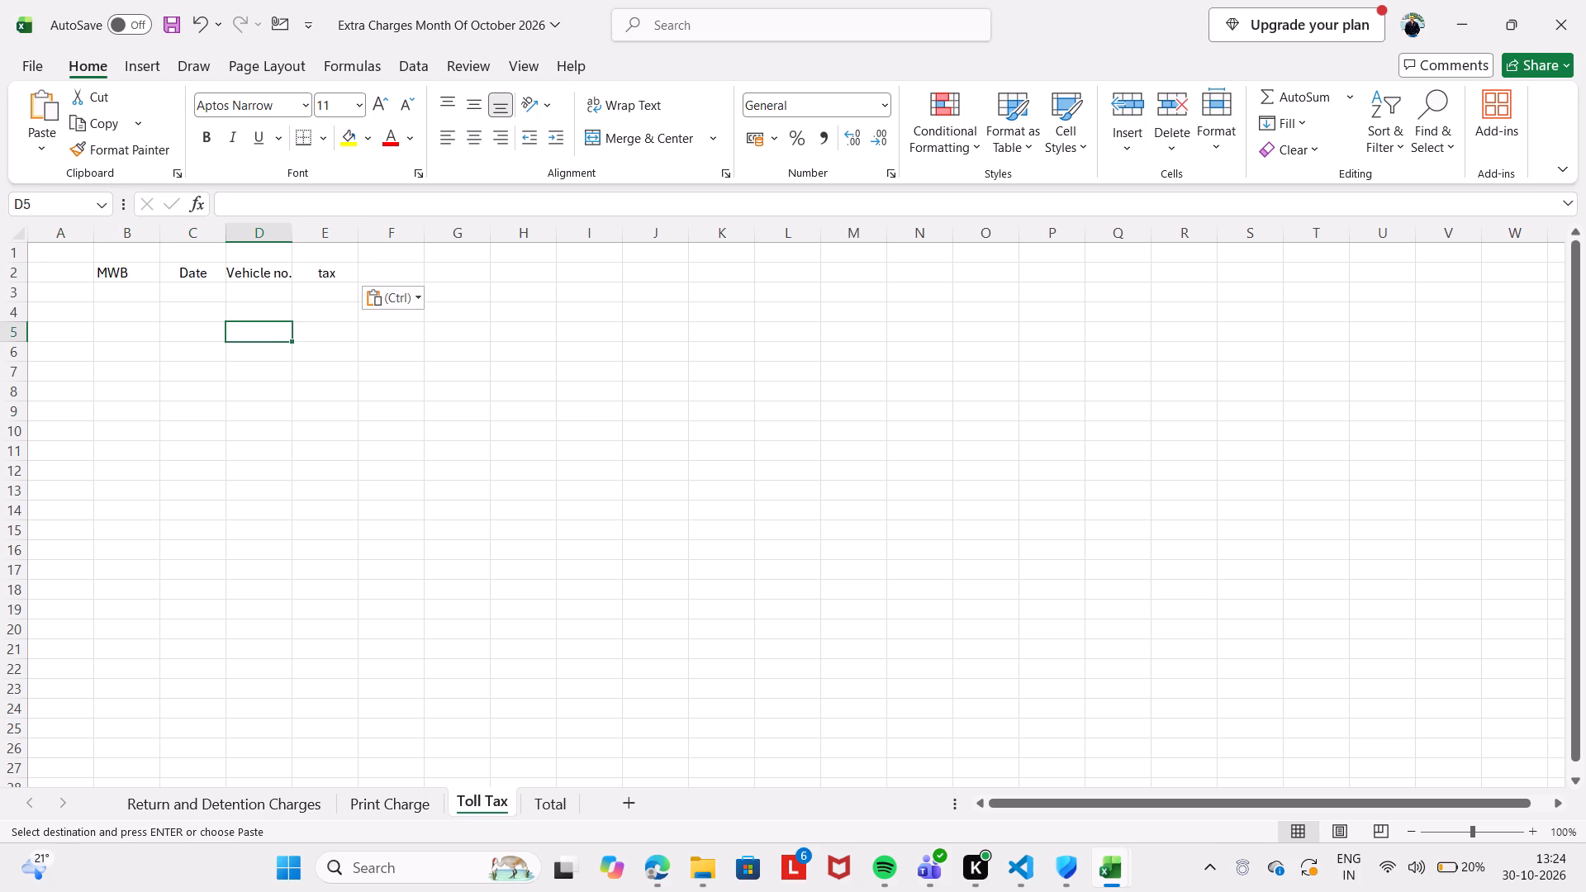
Following September's print charge sheet, enter the heading Print Charge in C2 of October's Print Charge sheet, AutoFit column C and save.
key(alt+Tab)
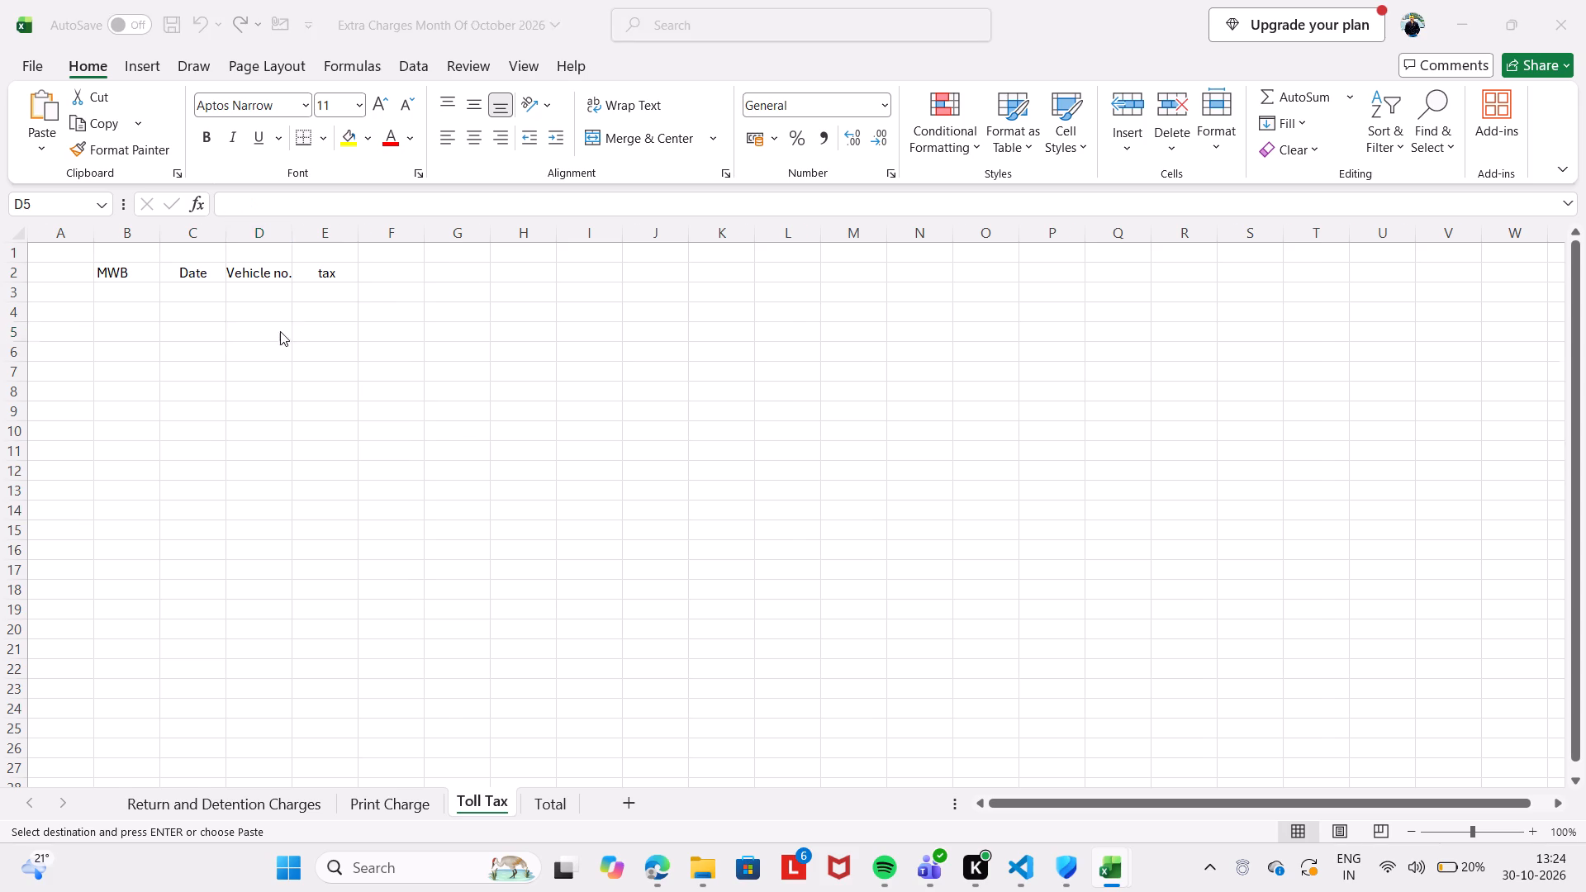
click(376, 819)
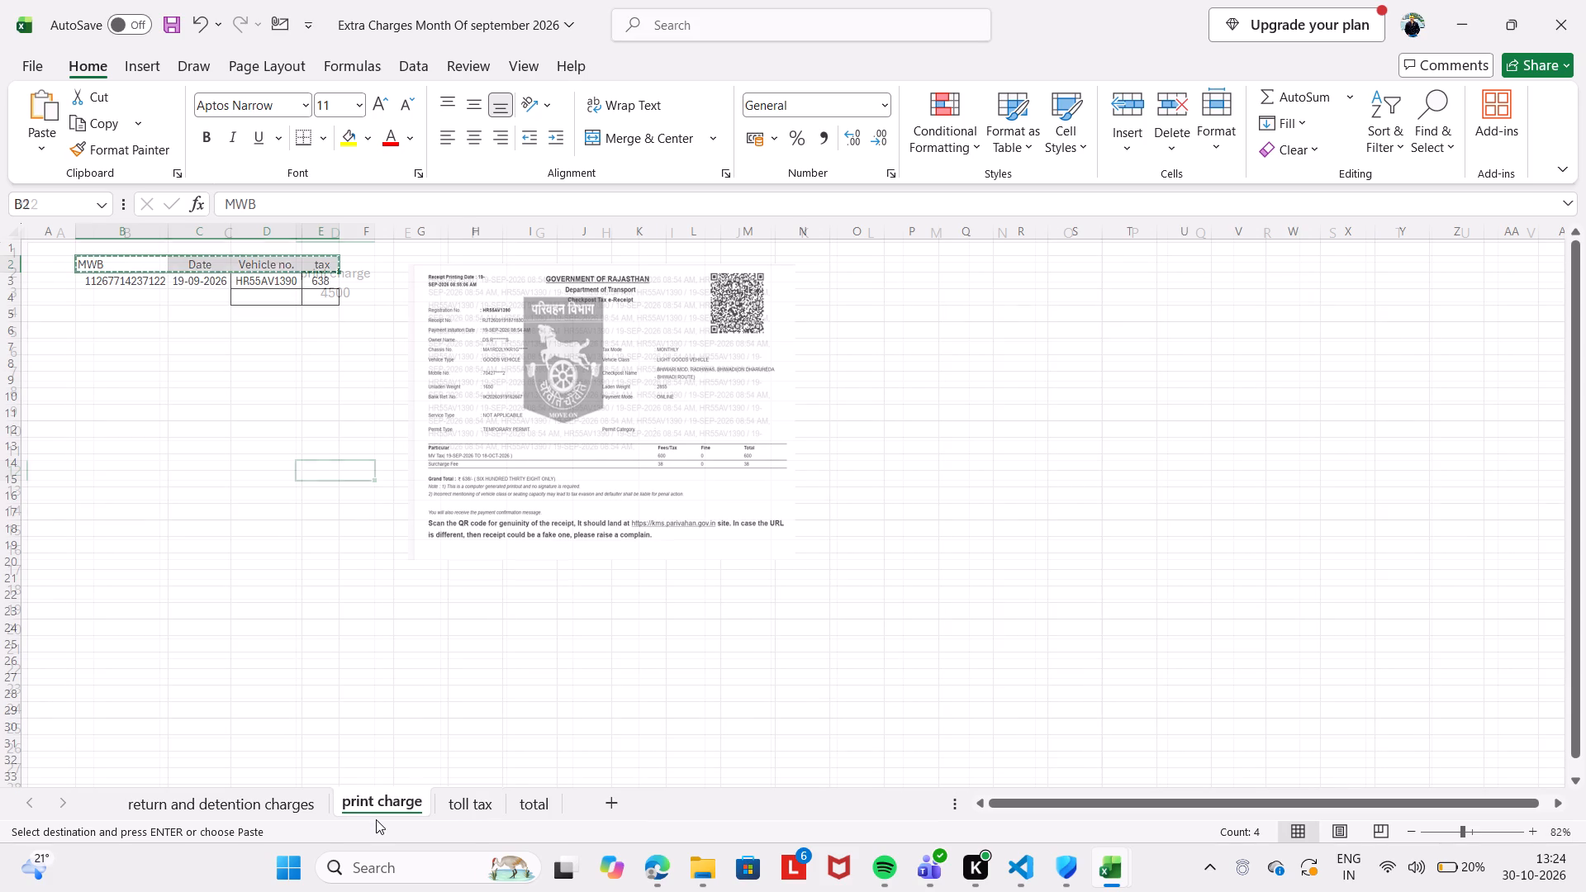
key(alt+Tab)
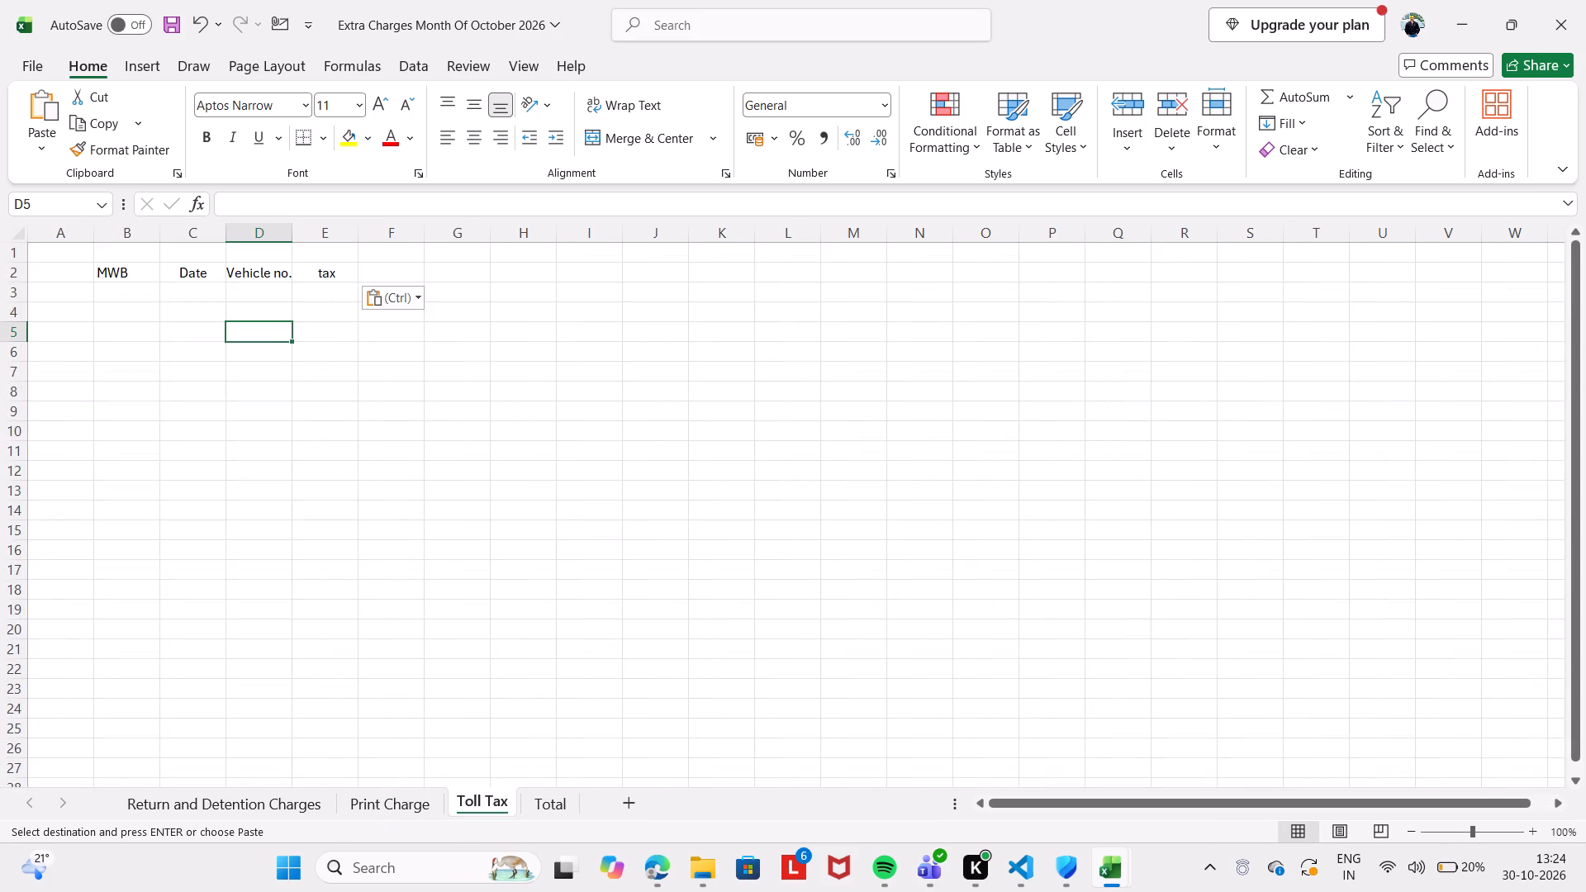
click(366, 803)
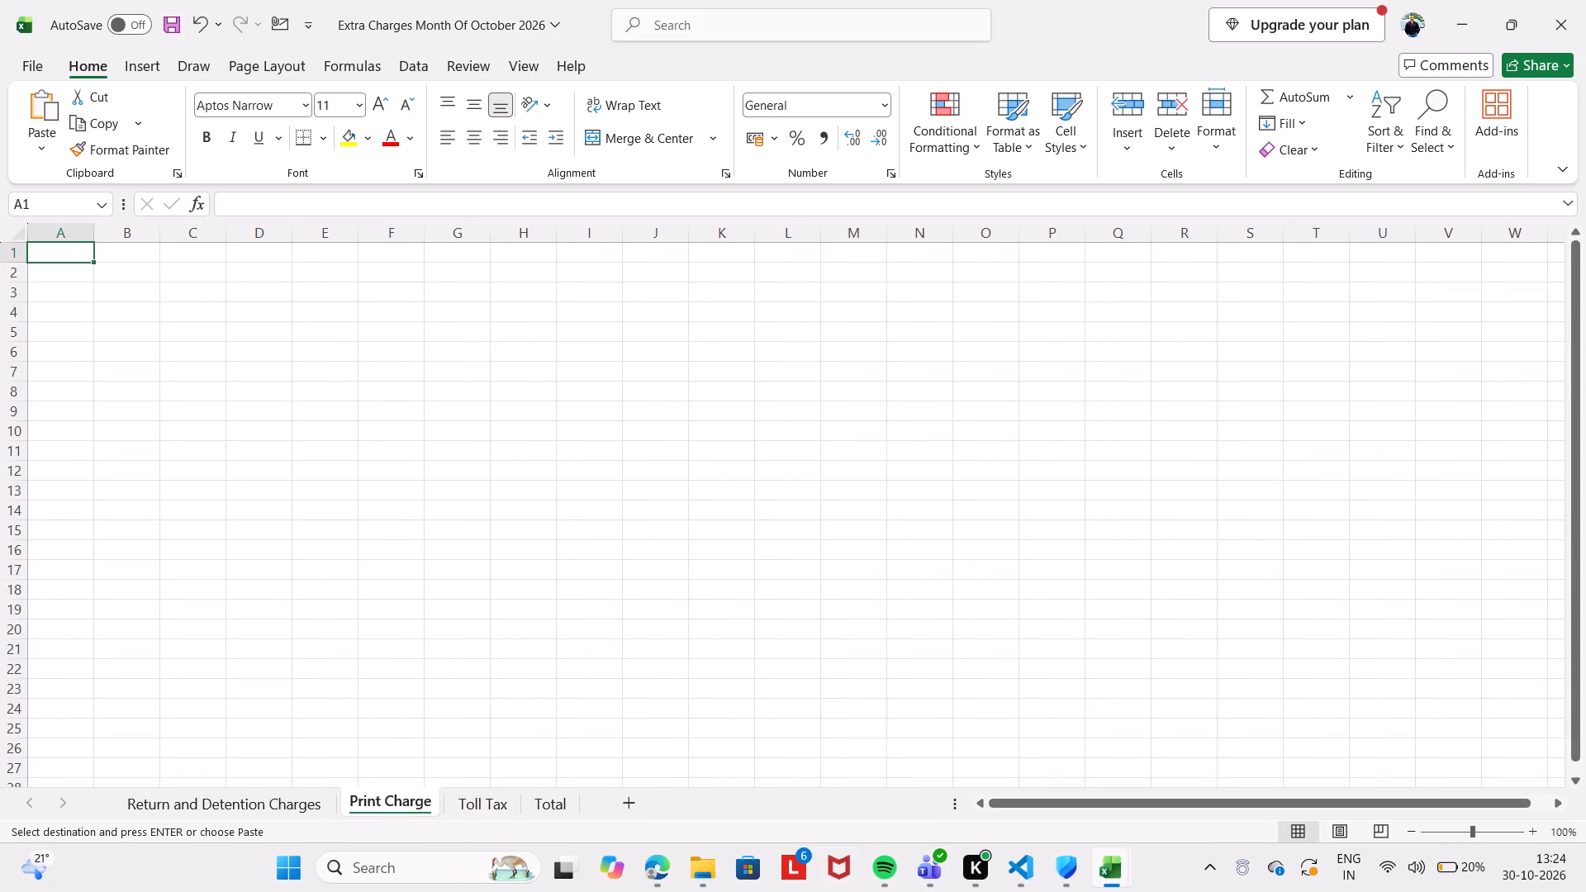
click(169, 267)
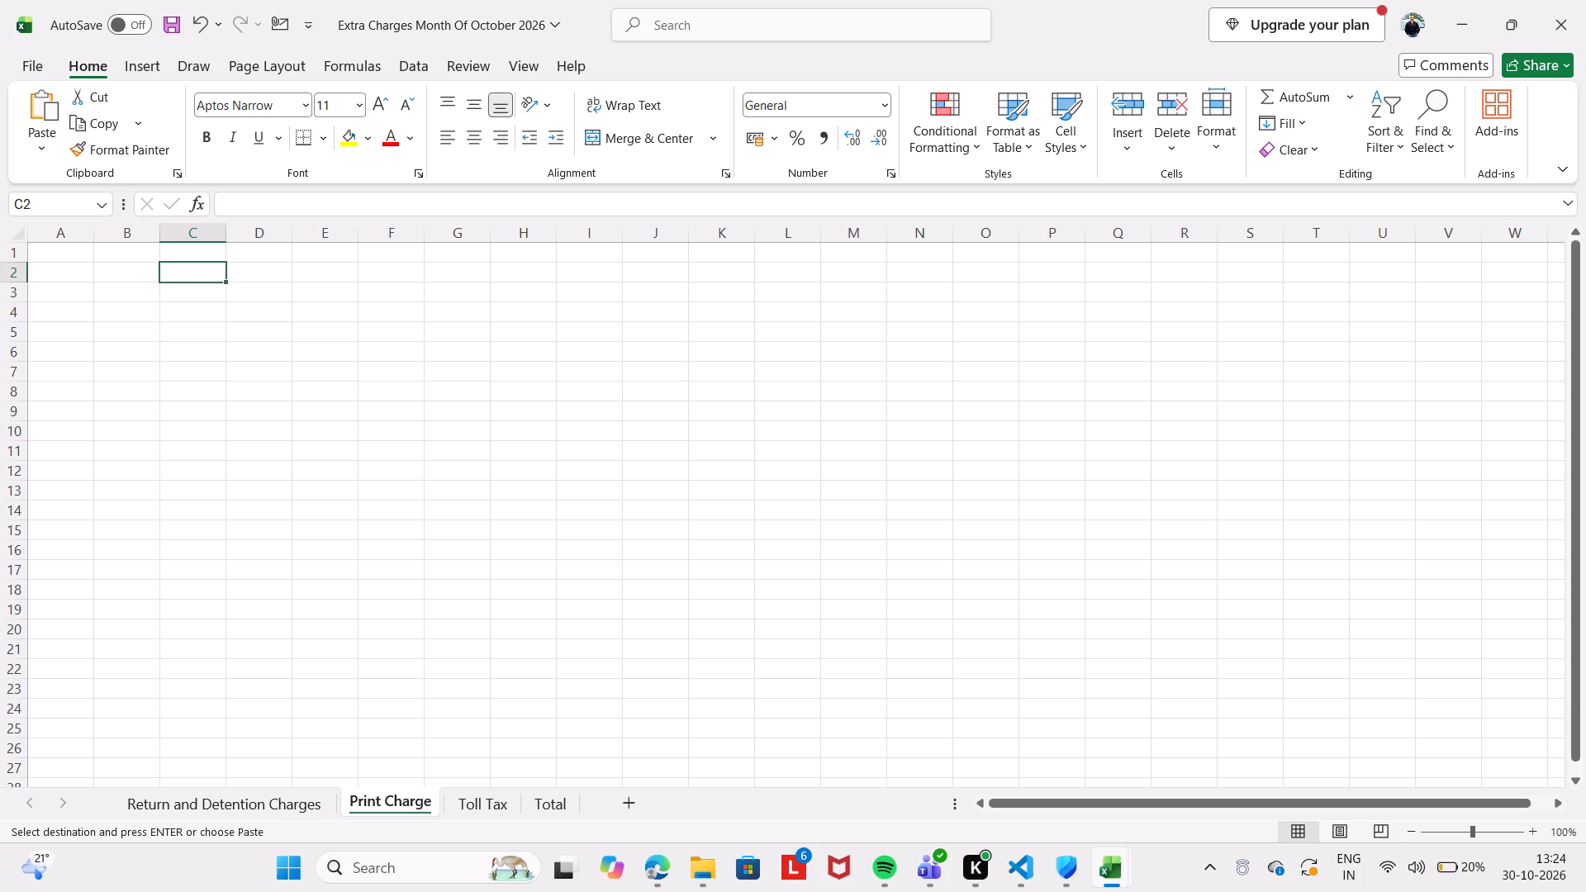
key(p)
key(BackSpace)
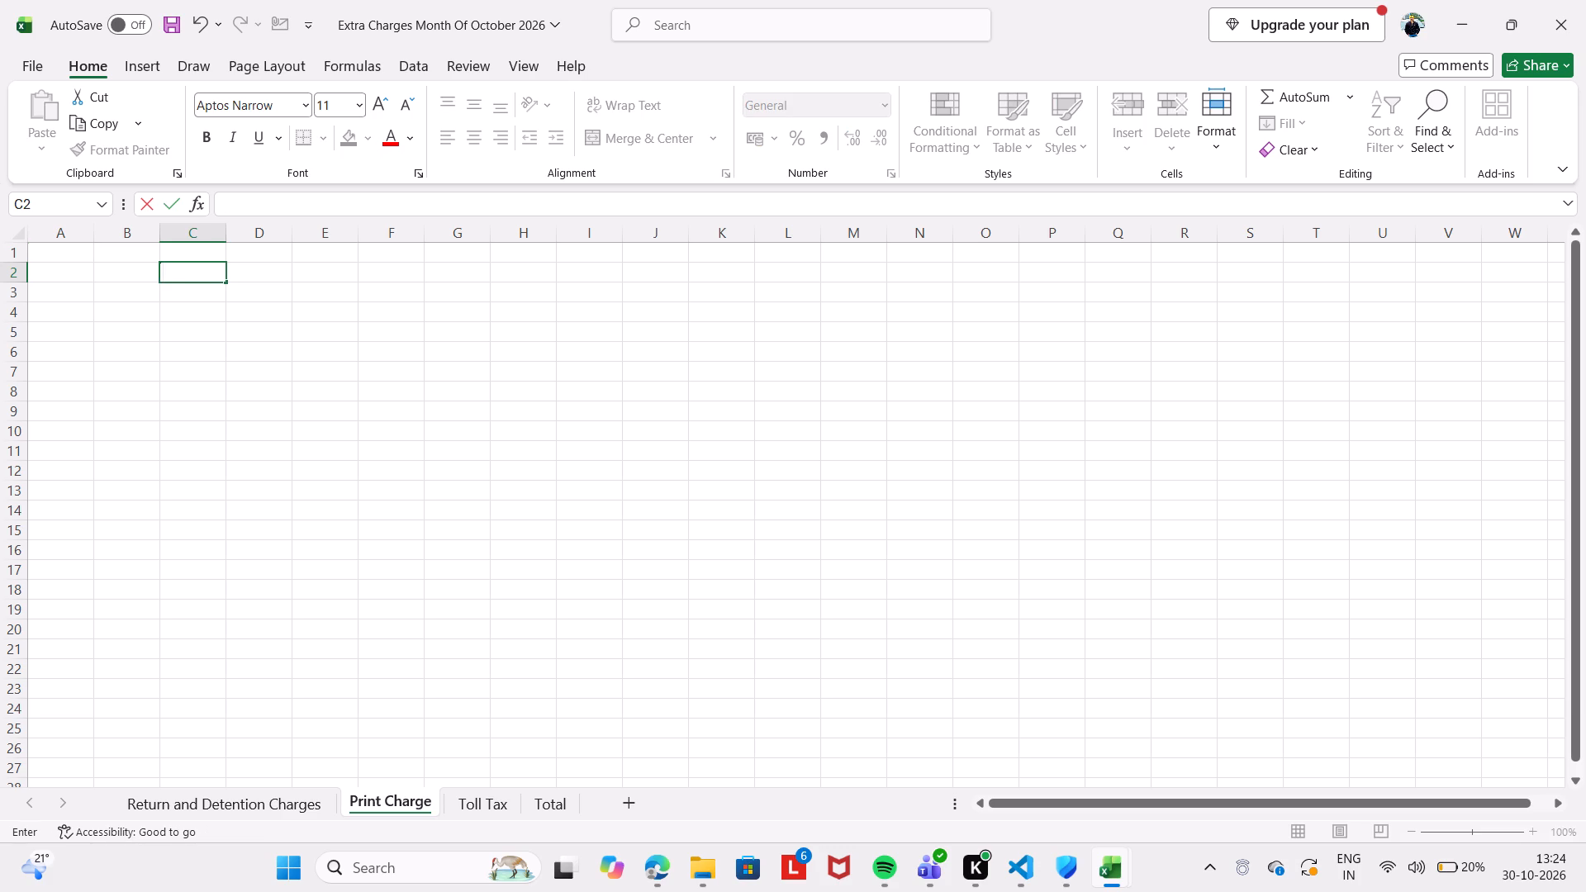
key(shift+p)
text(rint)
key(space)
text(Charge)
double_click(225, 233)
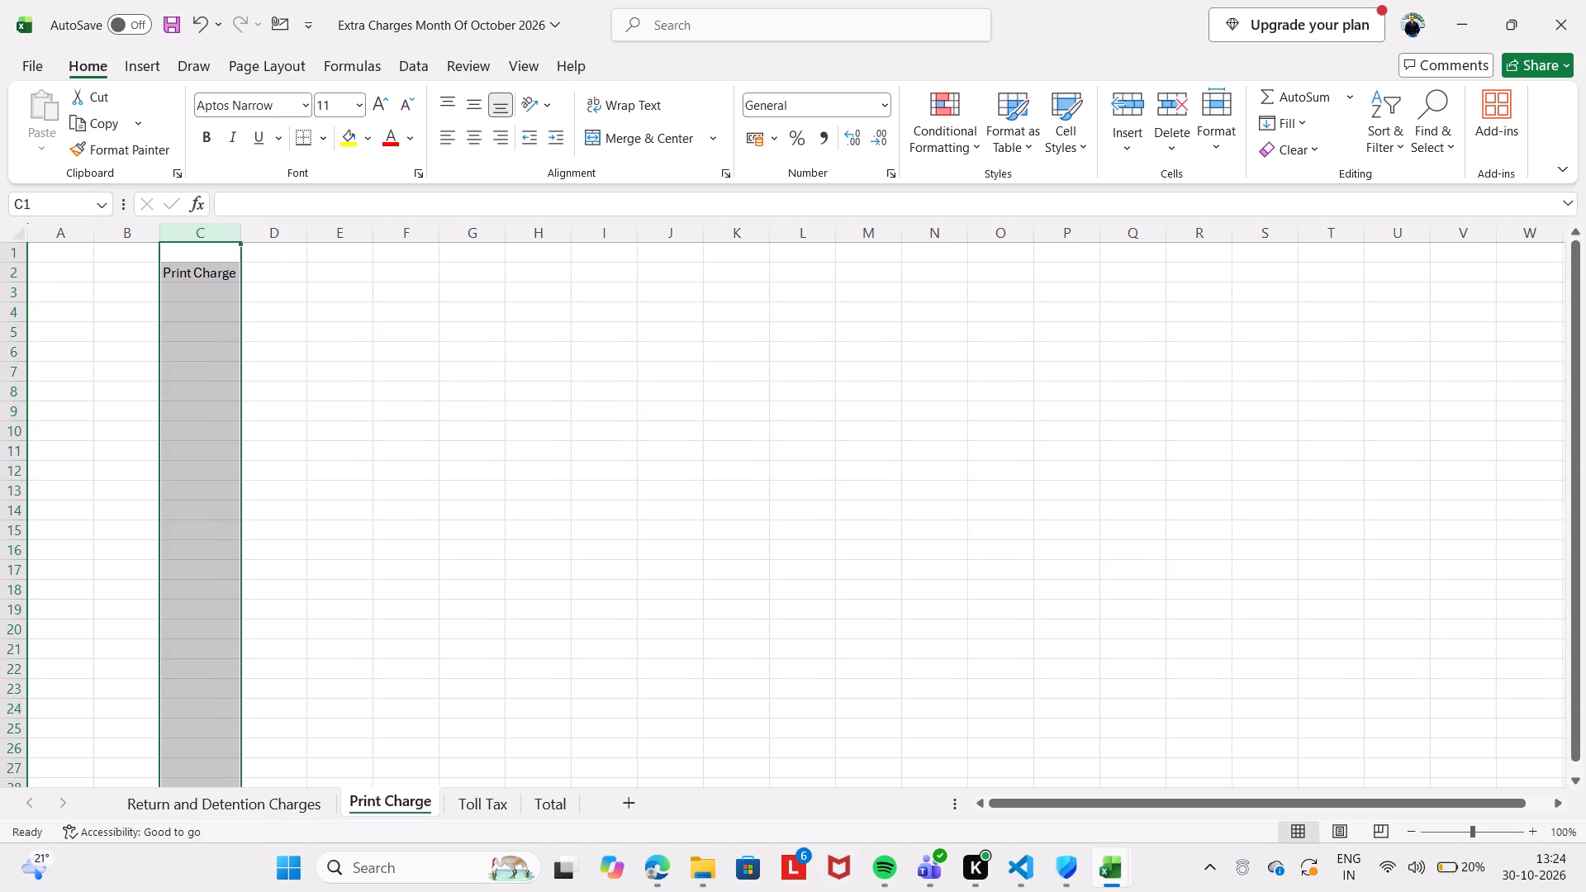
click(303, 328)
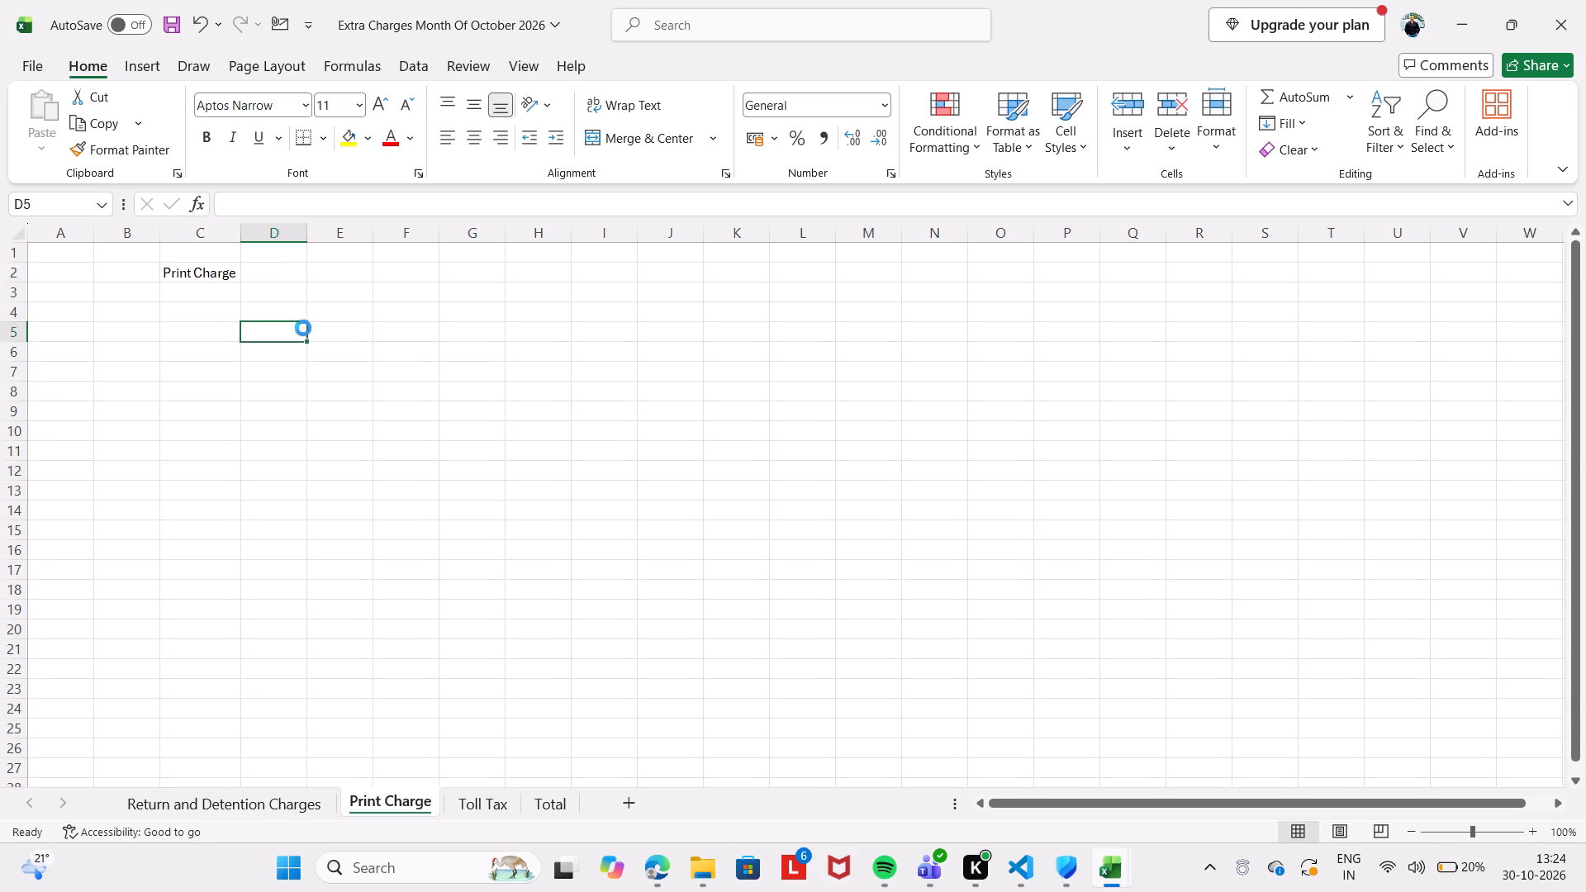
key(ctrl+s)
click(207, 292)
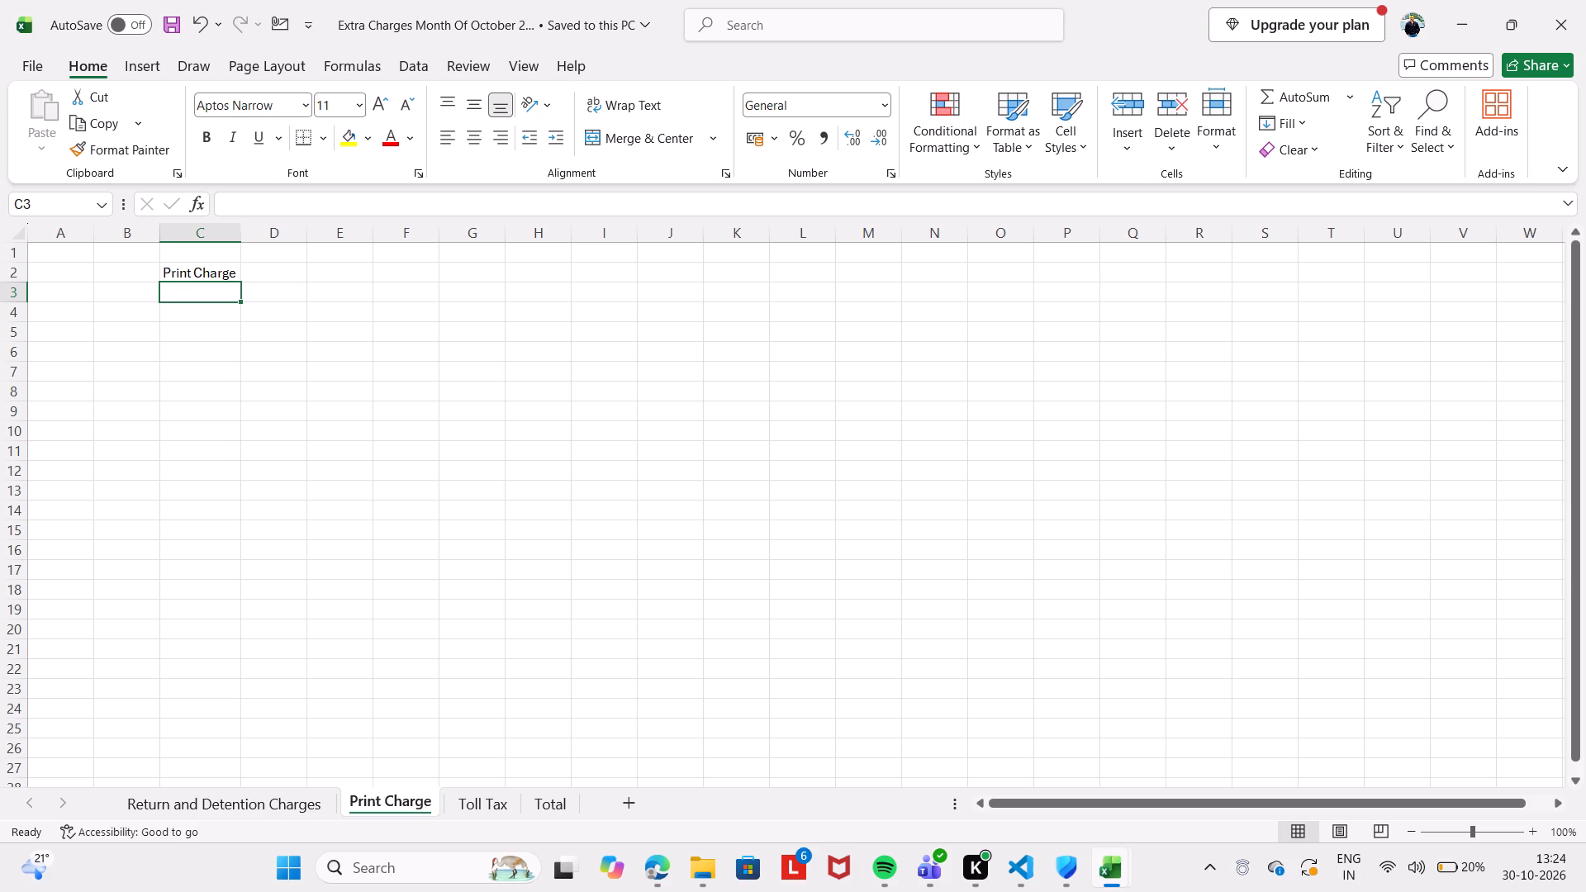
Copy the row 1 headings, DATE through vechile type, from September's return and detention sheet into October's Return and Detention Charges sheet at A1.
key(alt+Tab)
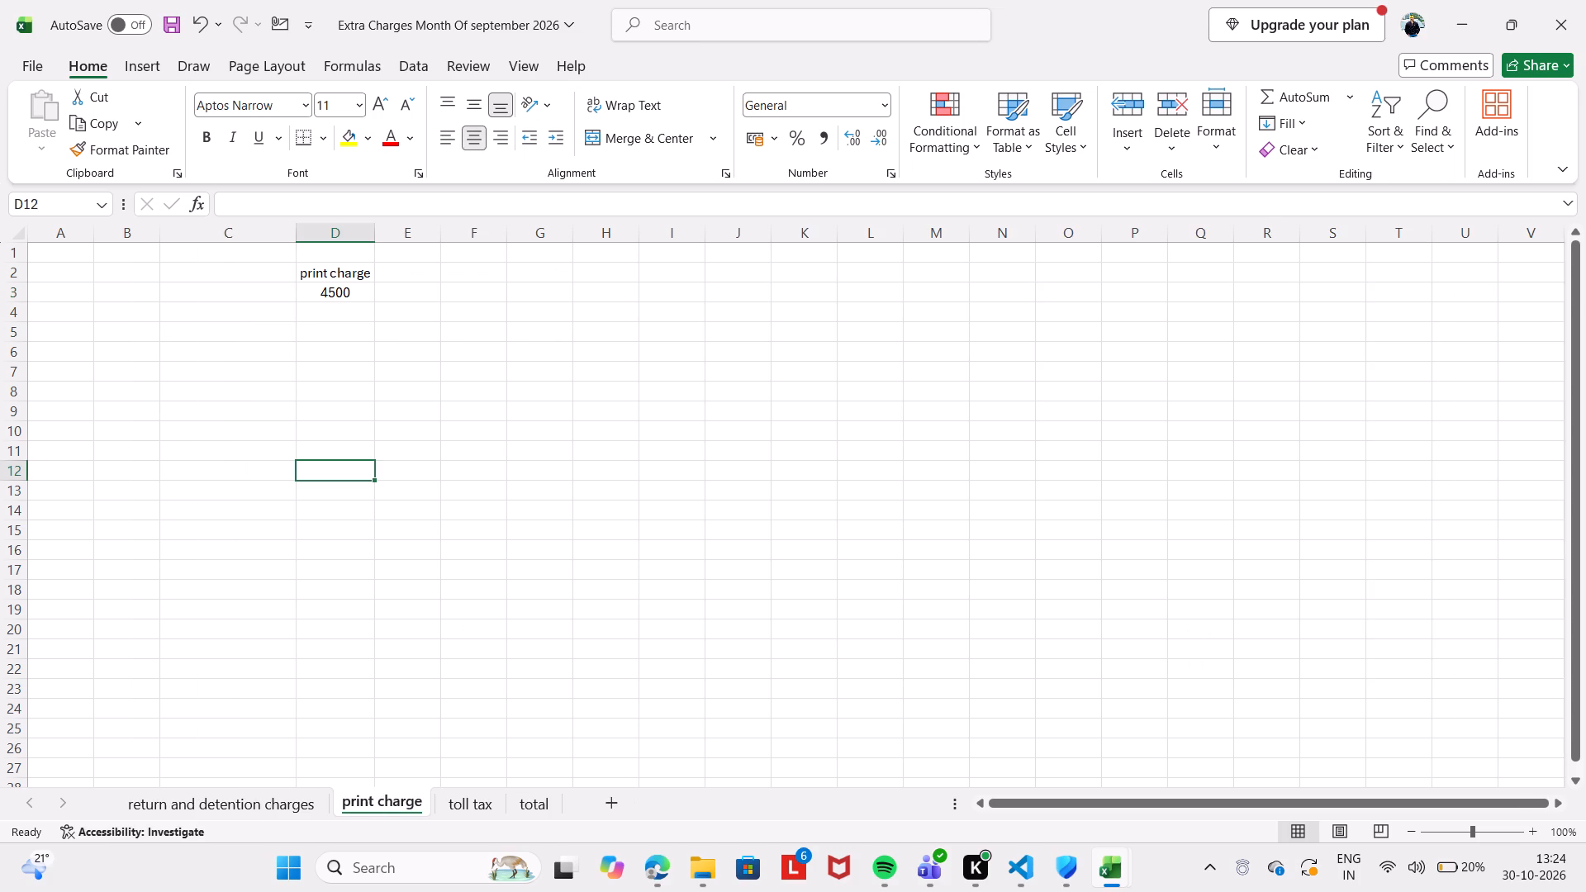
click(207, 814)
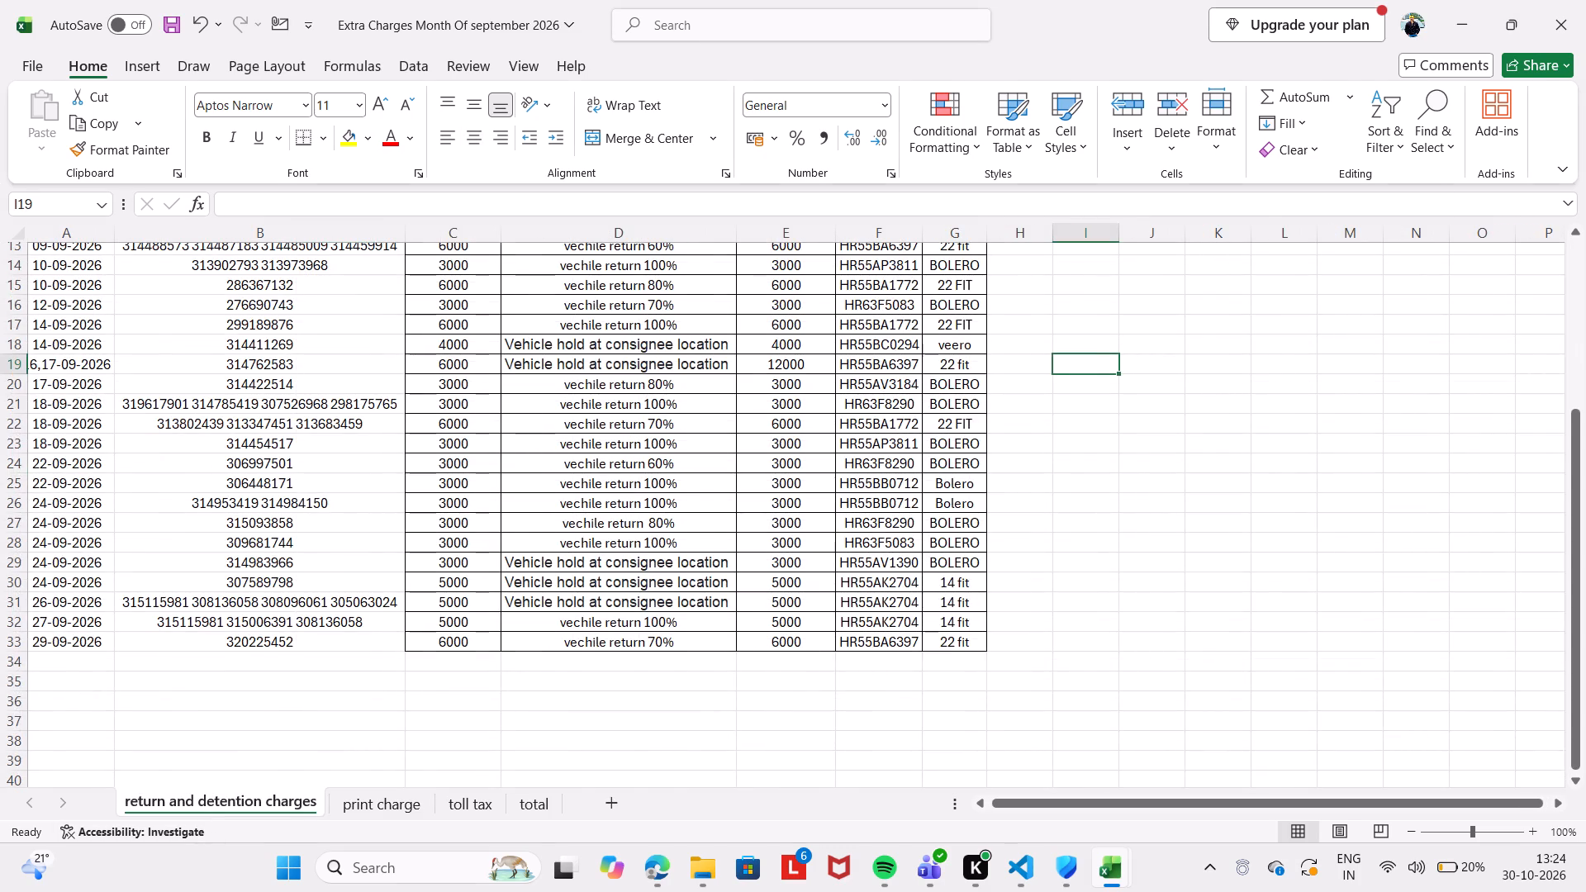
scroll(426, 675, up, 12)
scroll(314, 576, right, 1)
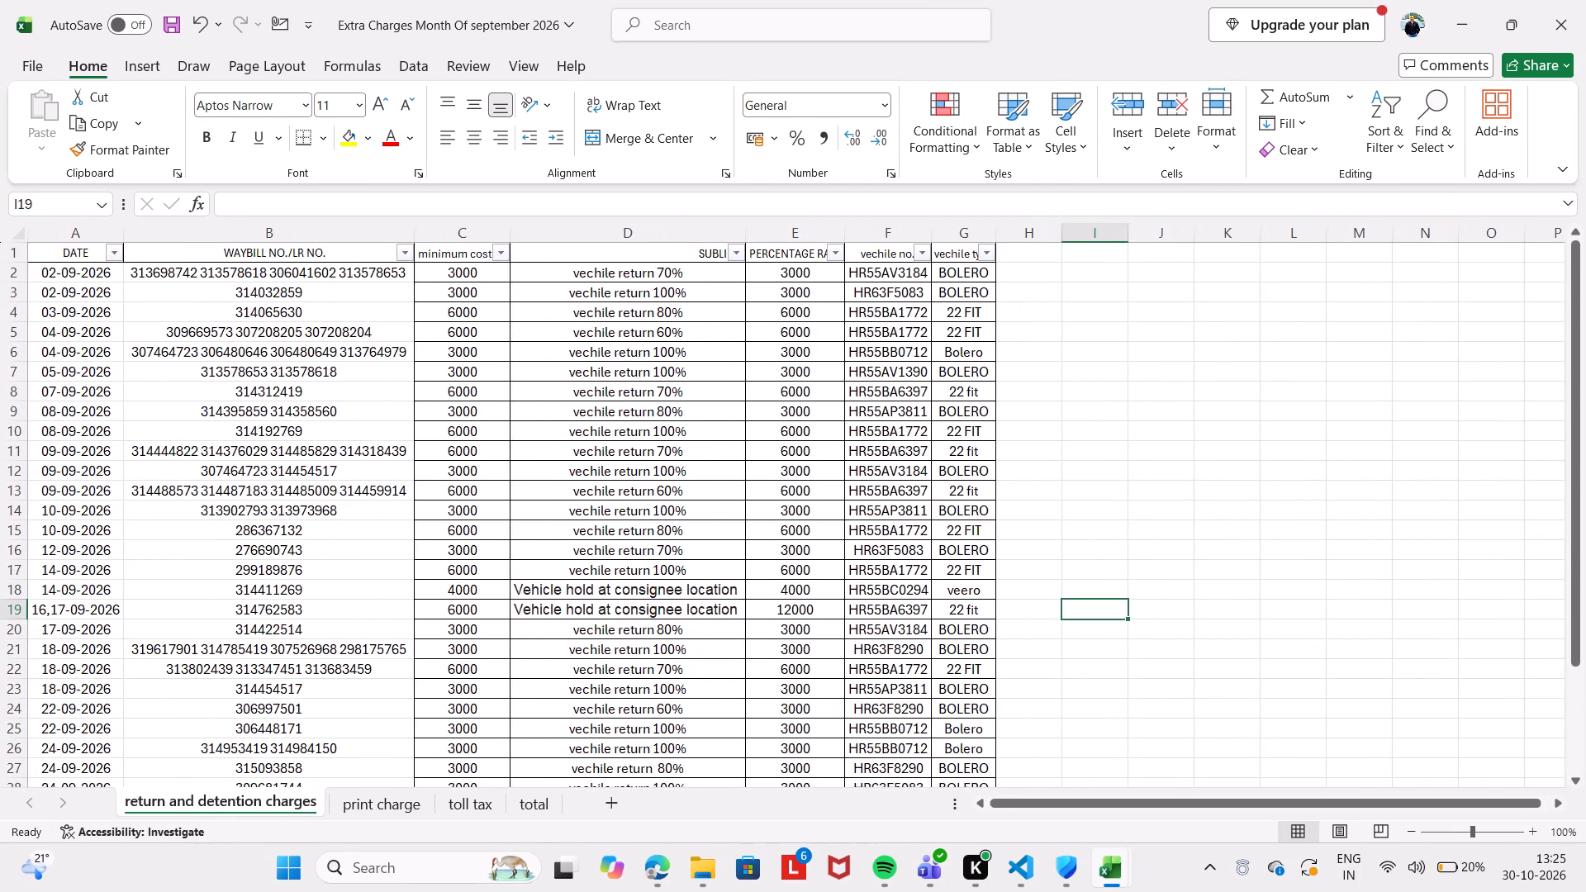
drag(69, 254, 510, 260)
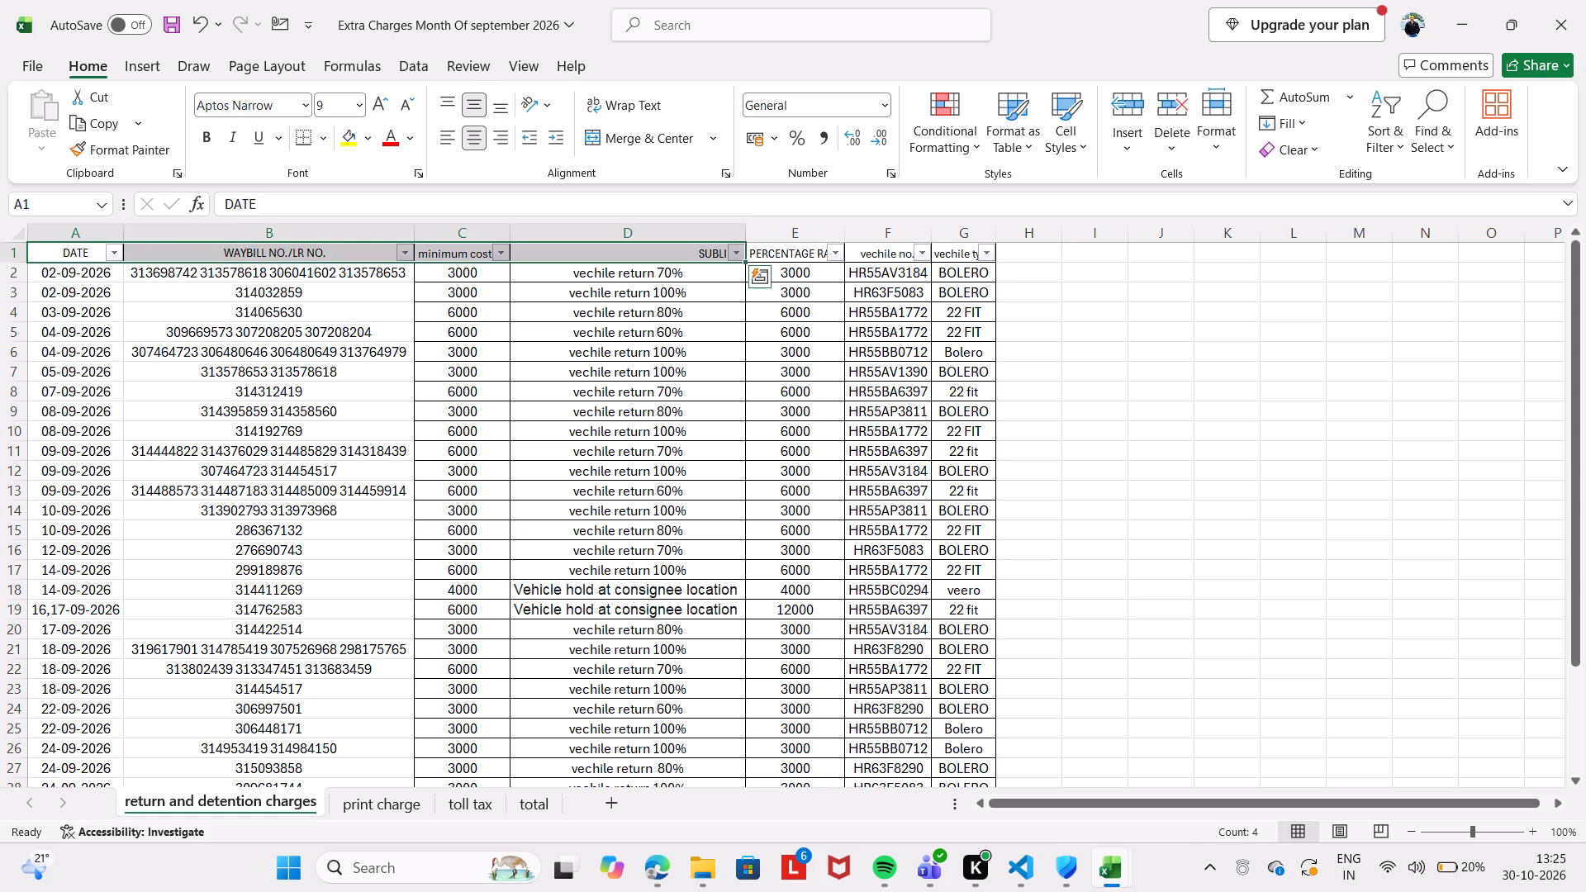
key(shift+Right)
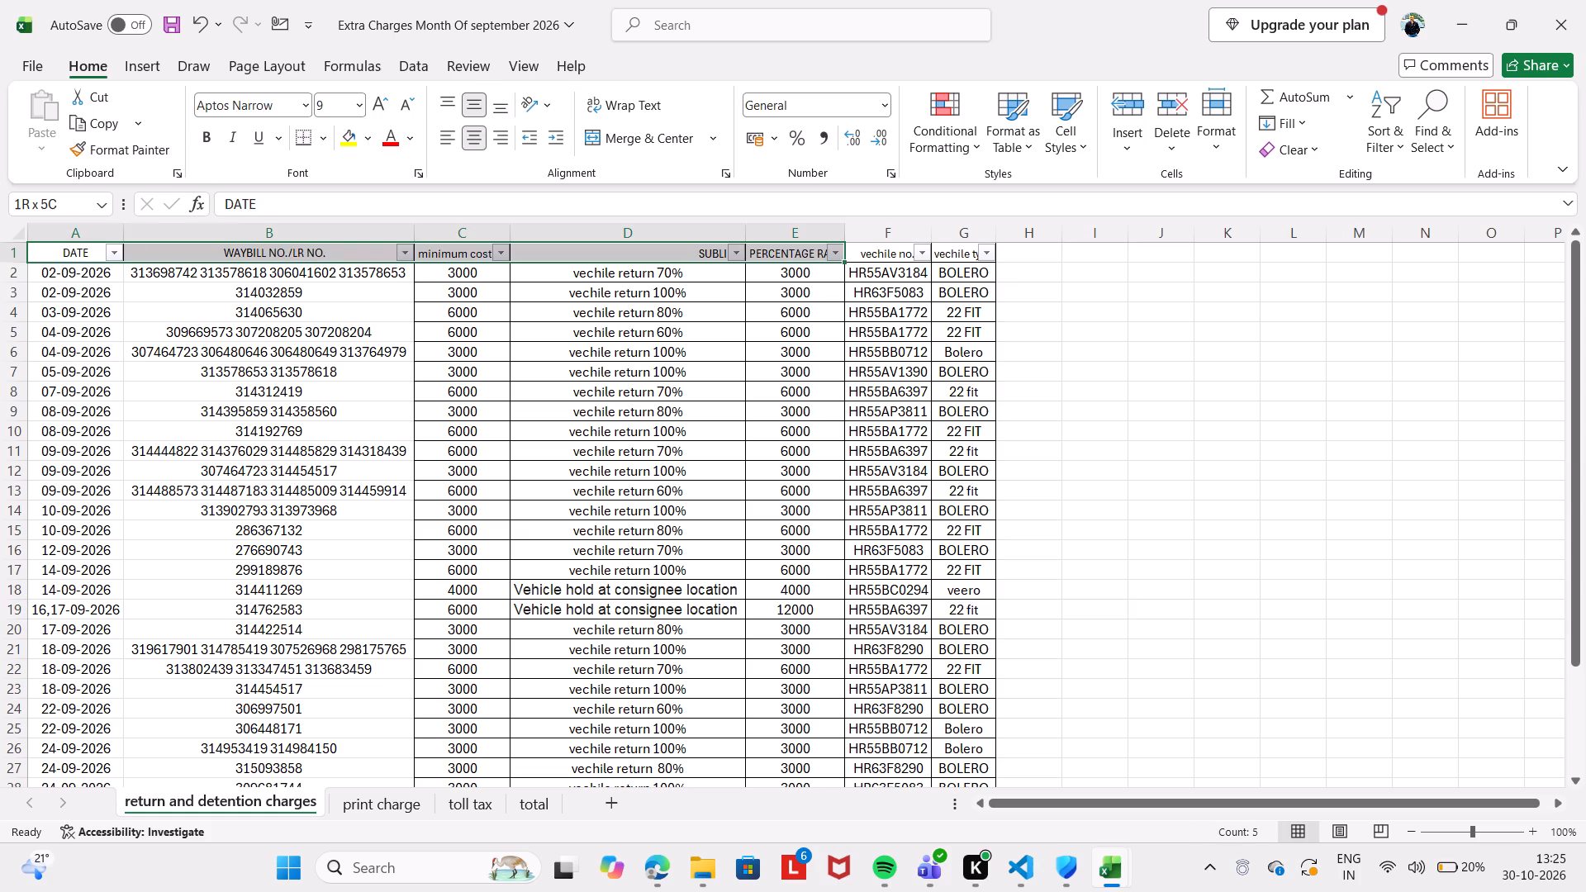
key(shift+Right)
key(shift+Right)
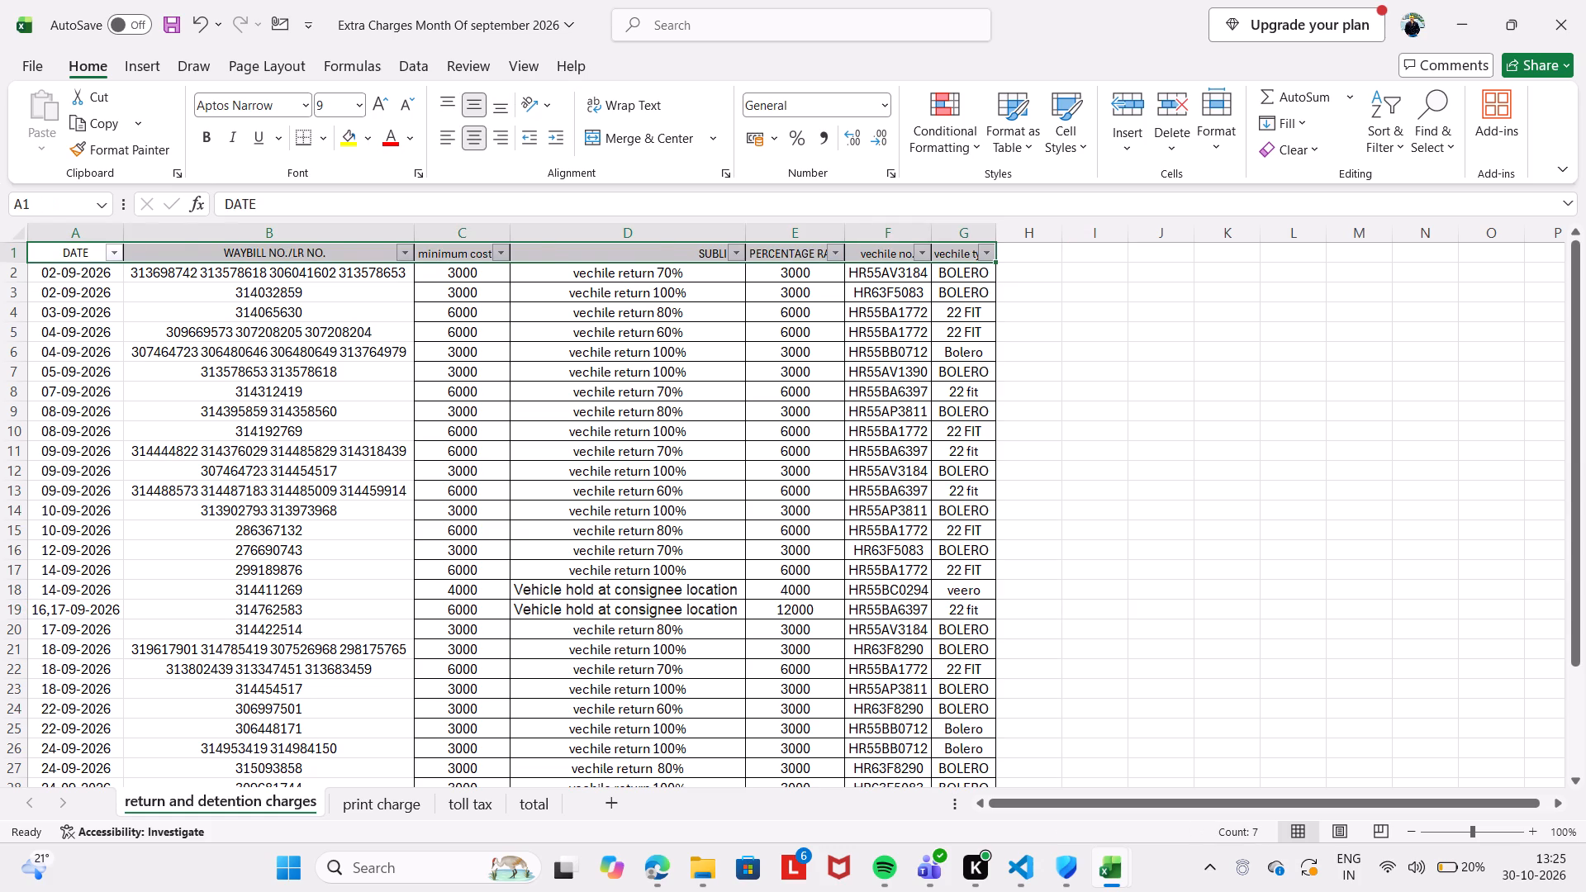
key(ctrl+c)
key(alt+Tab)
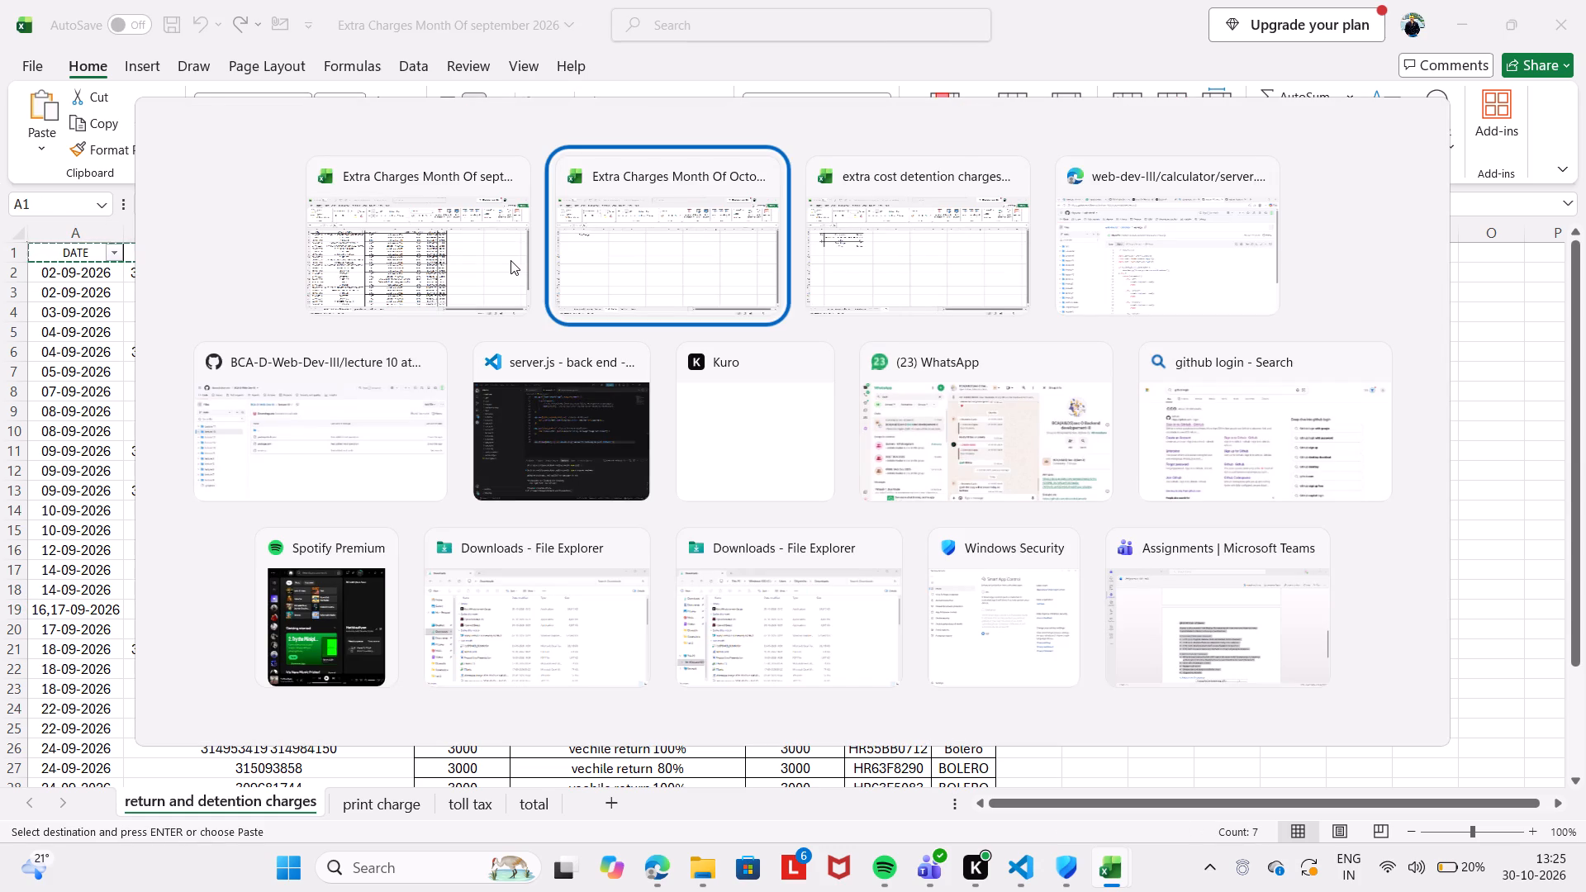
click(261, 804)
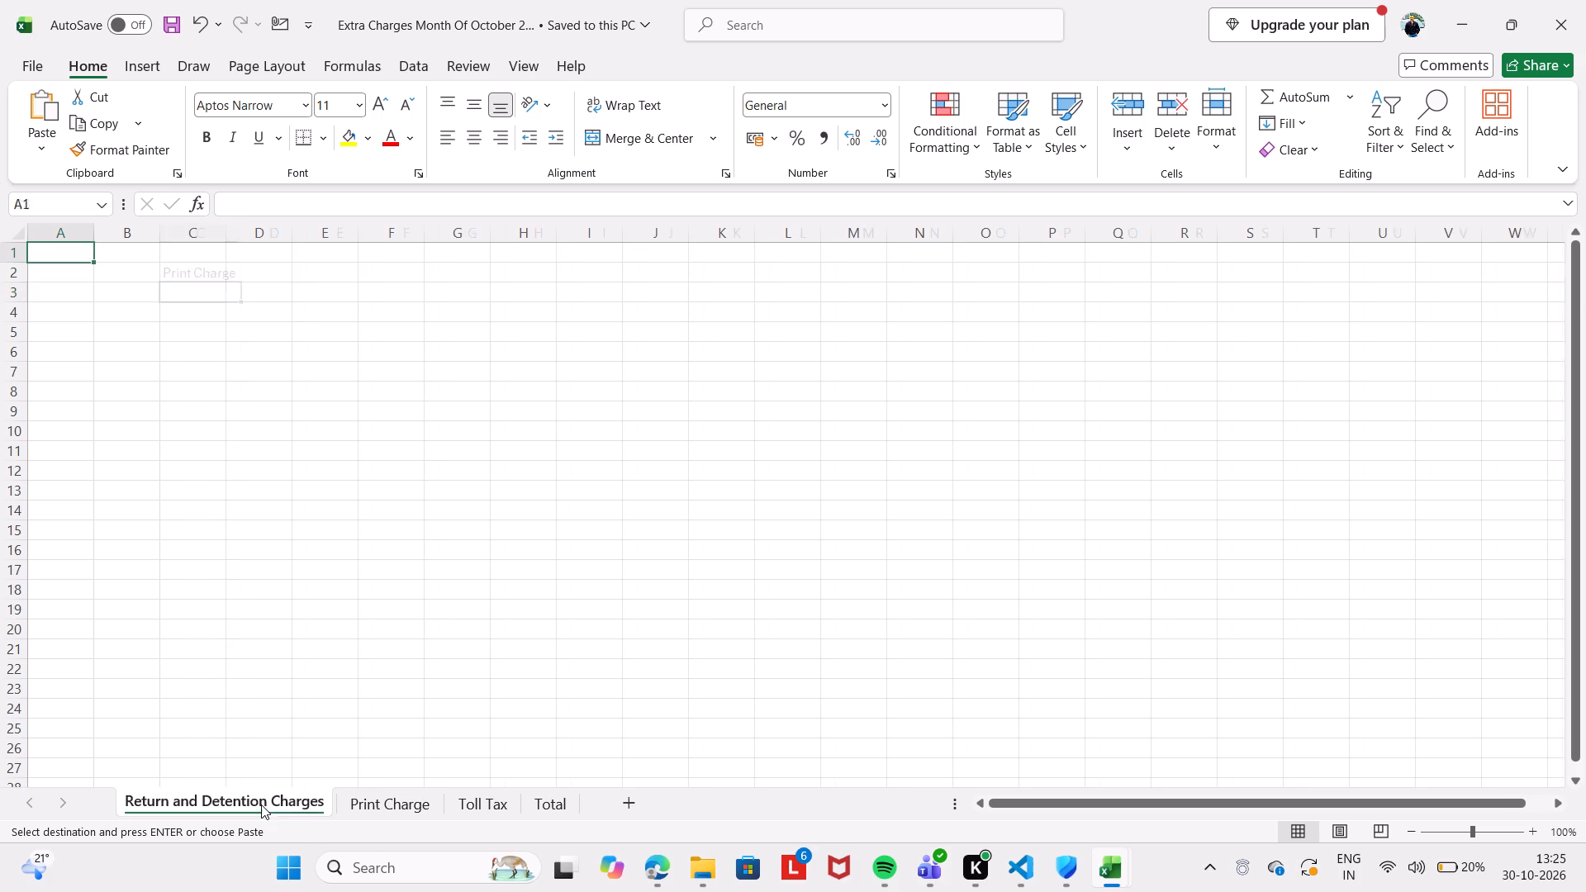
key(ctrl+v)
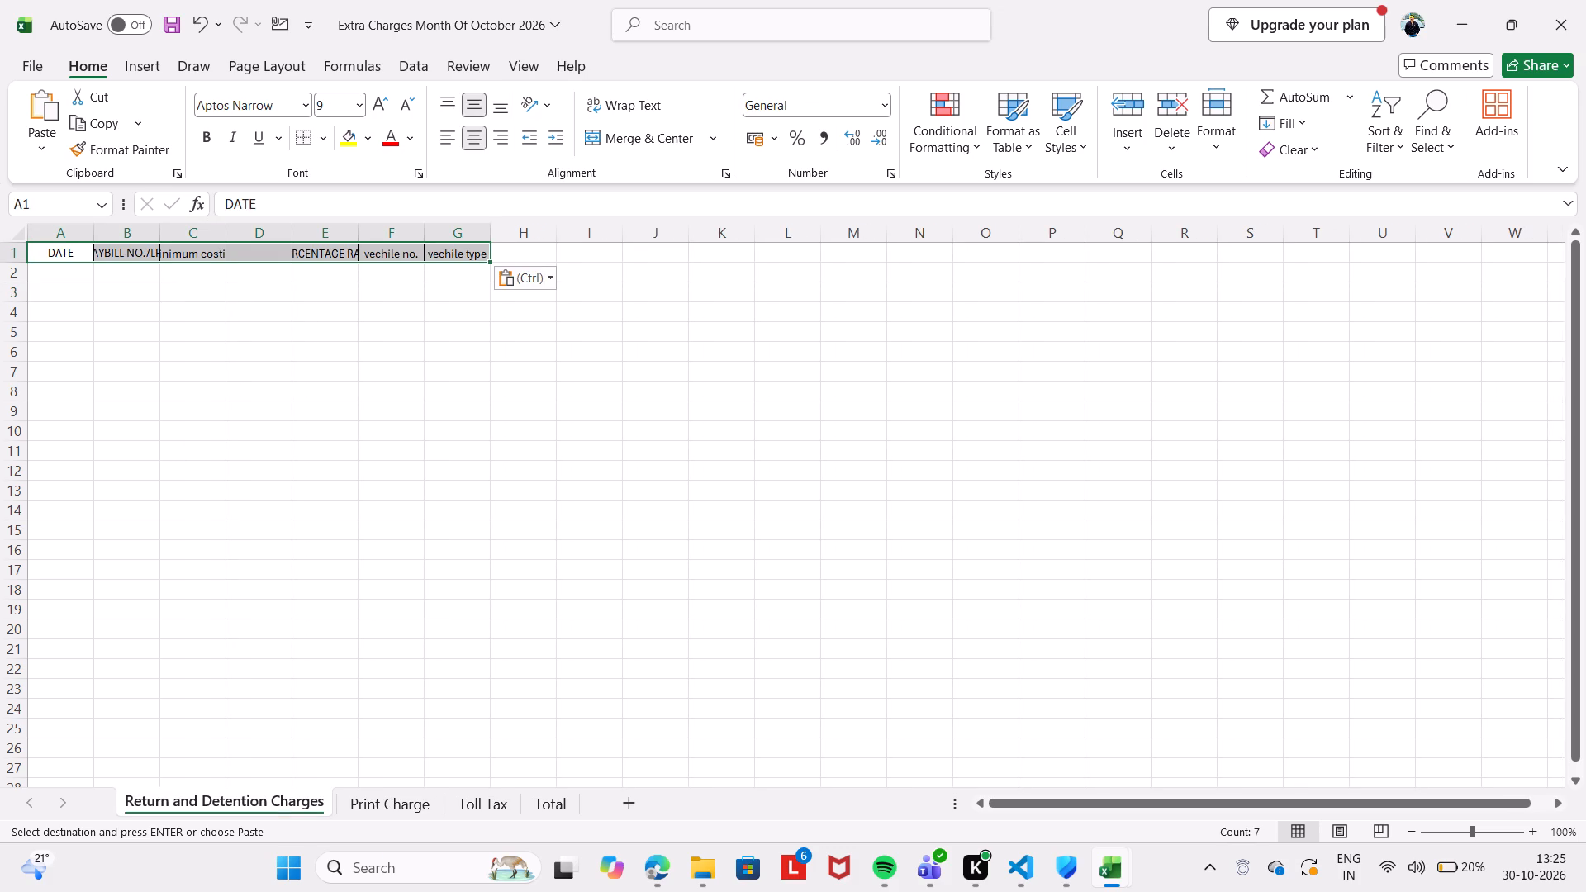
AutoFit the columns of the pasted headings and widen columns A, B and C slightly beyond their heading text.
text(hoi)
click(548, 477)
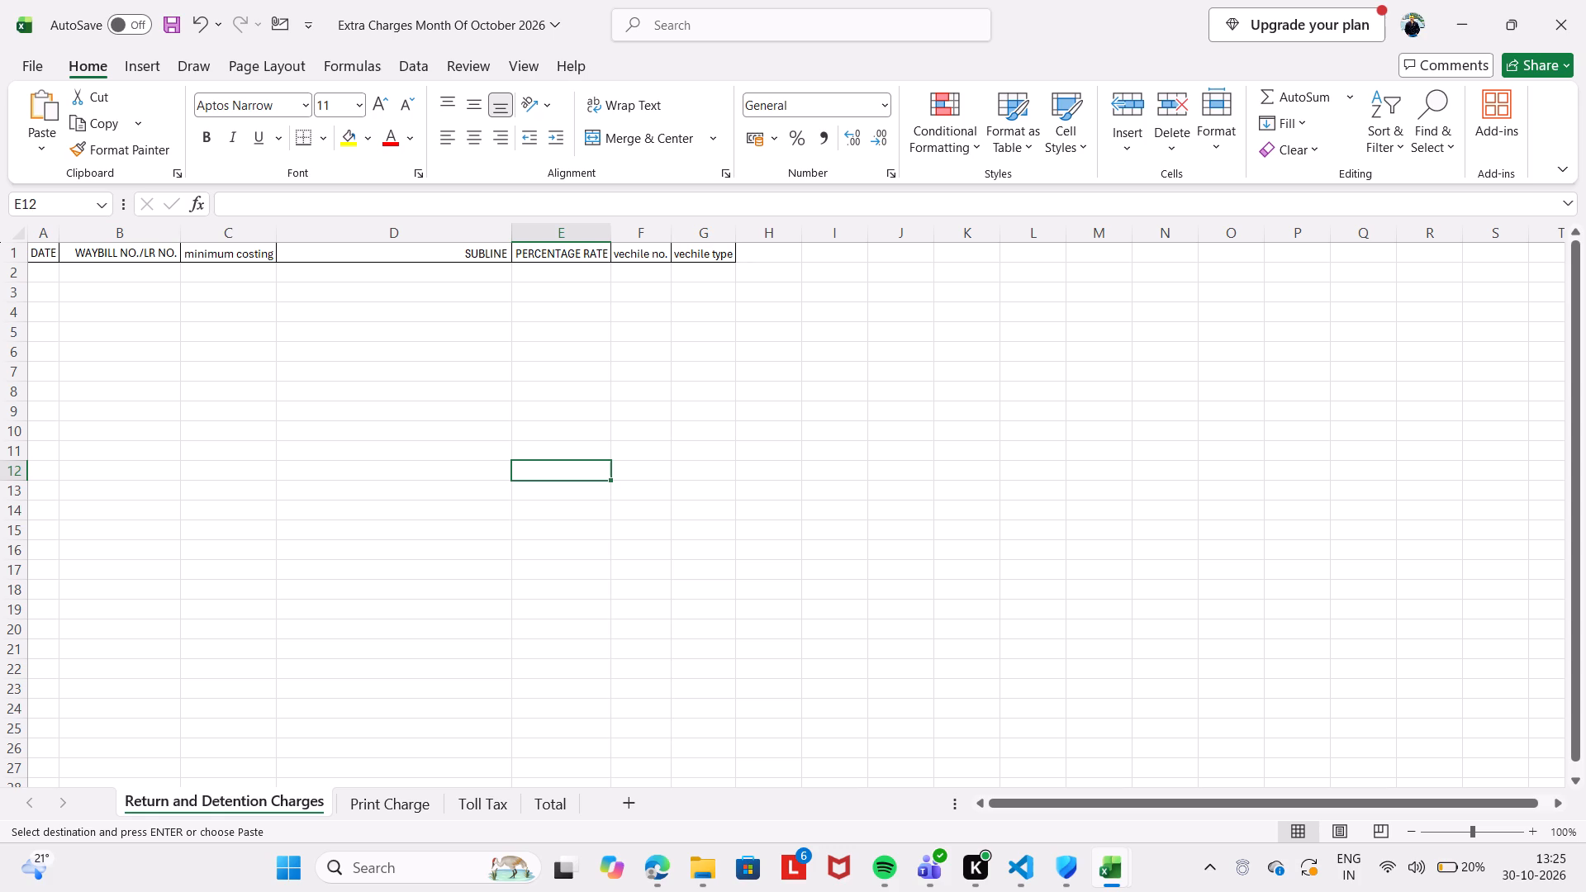
drag(56, 237, 78, 237)
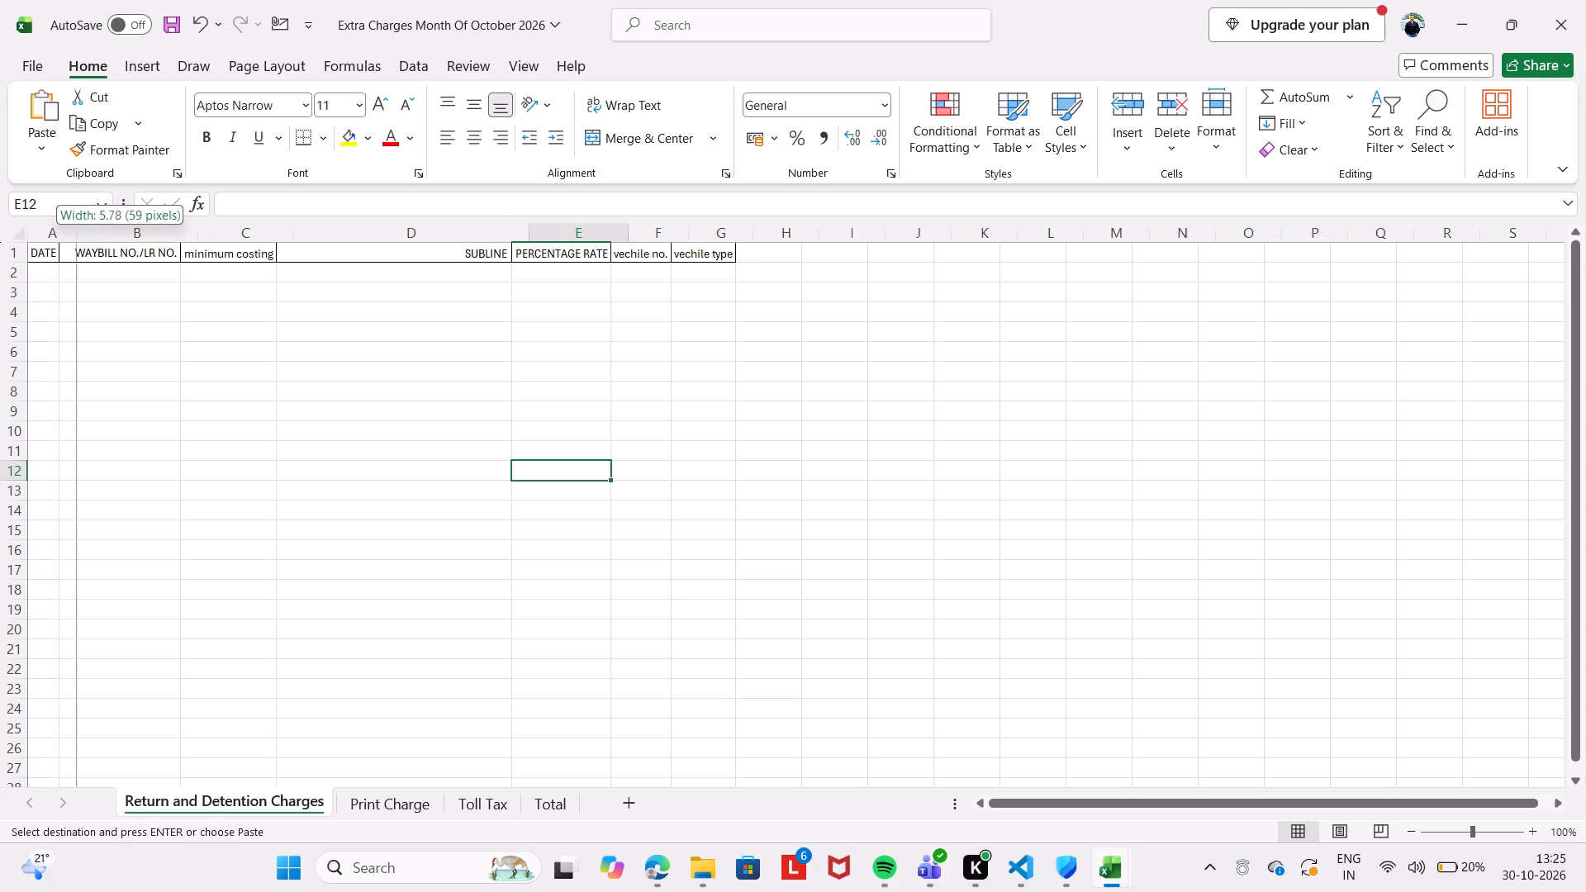
drag(78, 237, 90, 235)
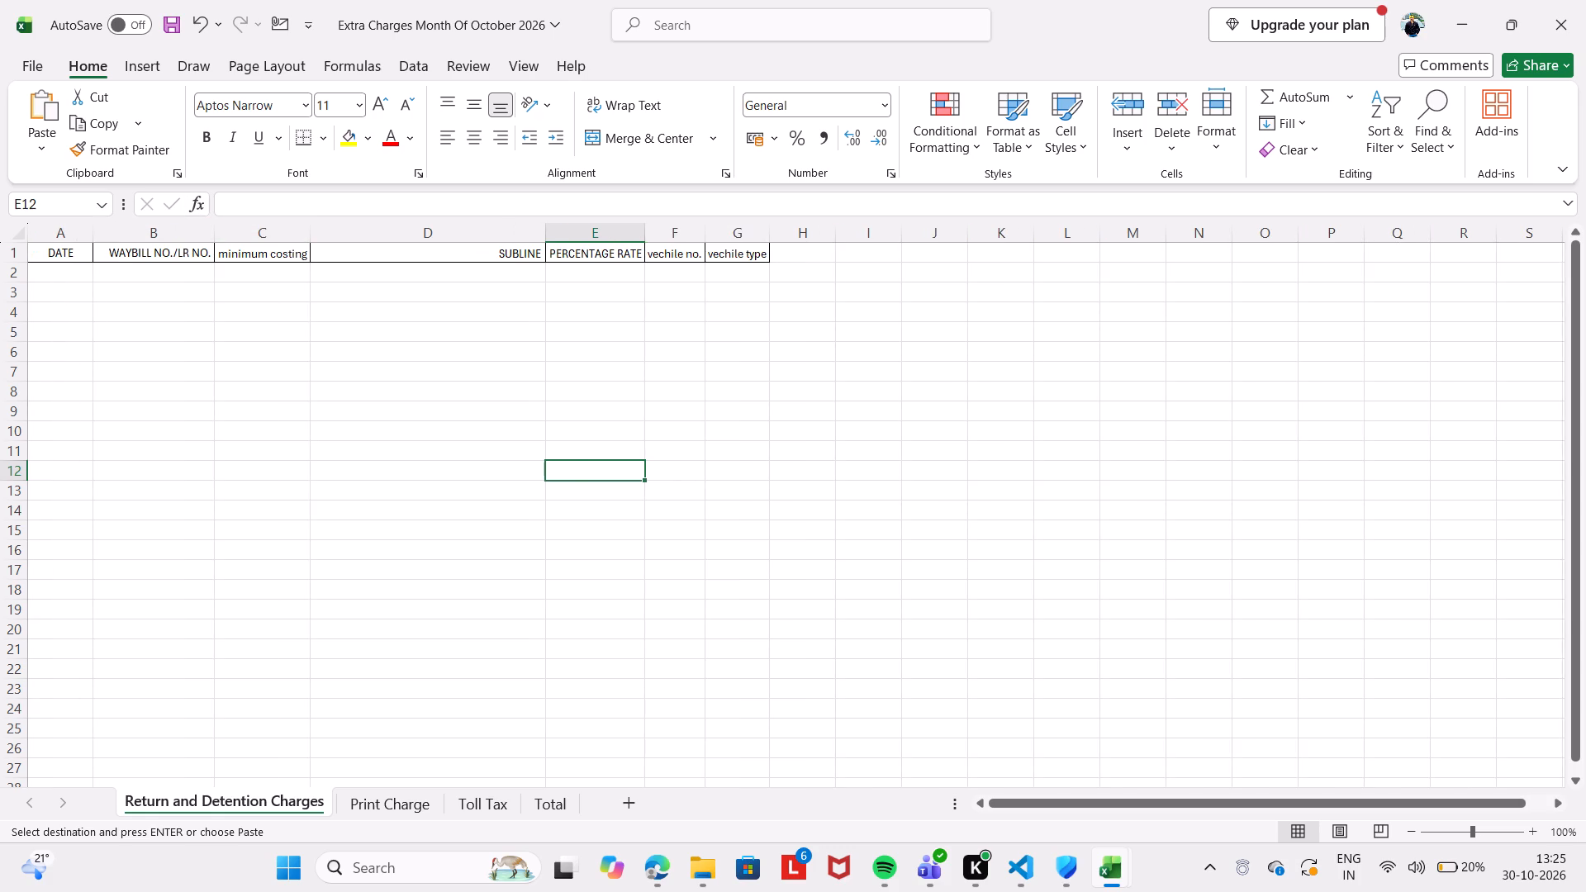
drag(213, 235, 235, 232)
drag(332, 233, 373, 229)
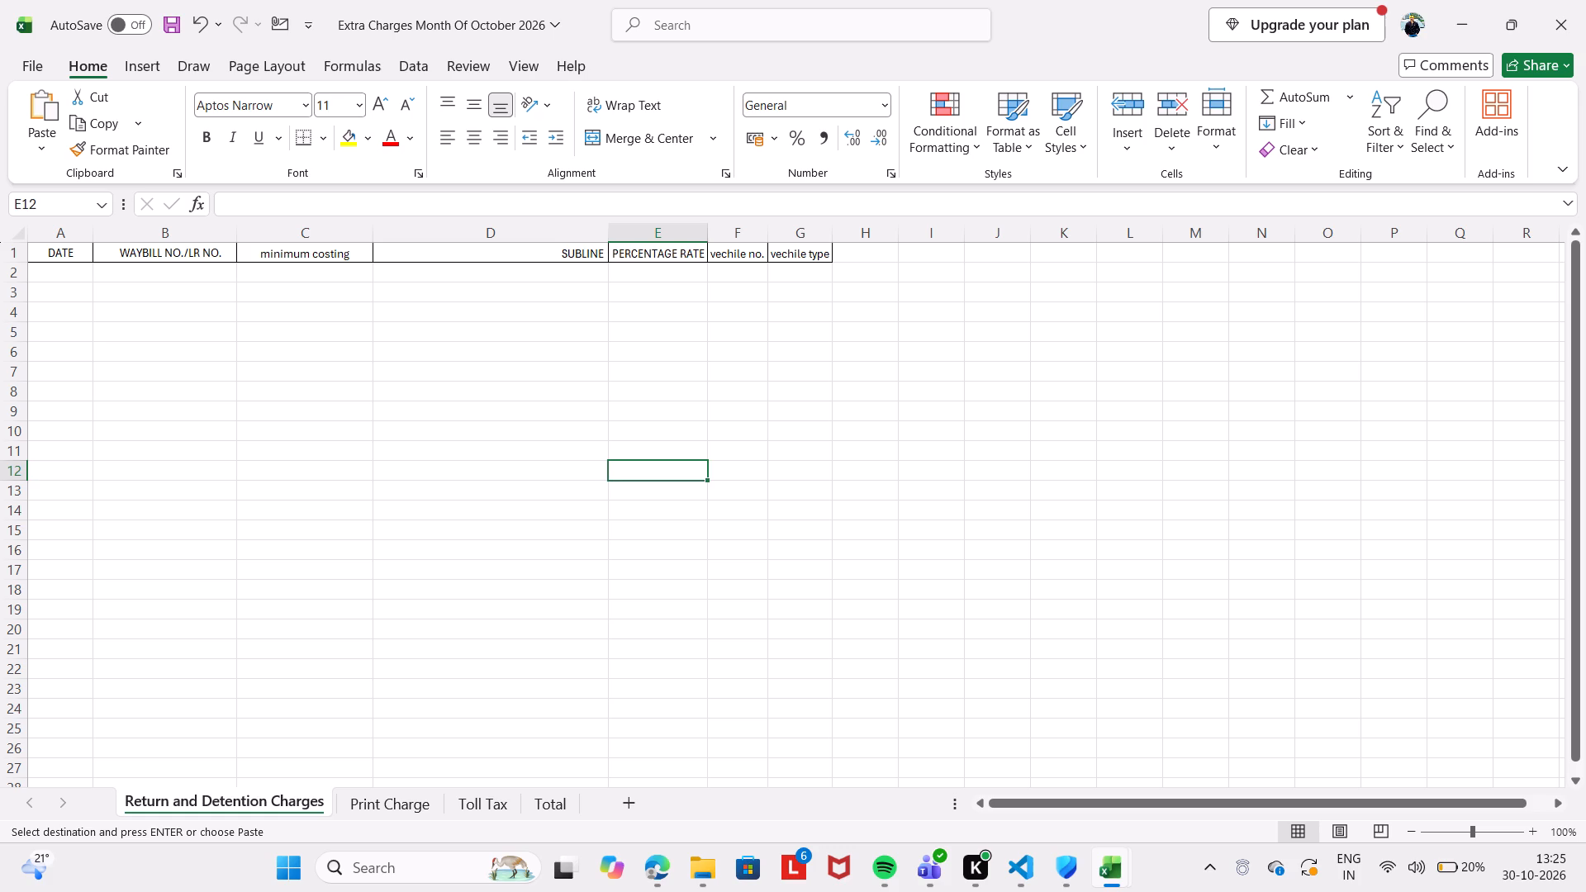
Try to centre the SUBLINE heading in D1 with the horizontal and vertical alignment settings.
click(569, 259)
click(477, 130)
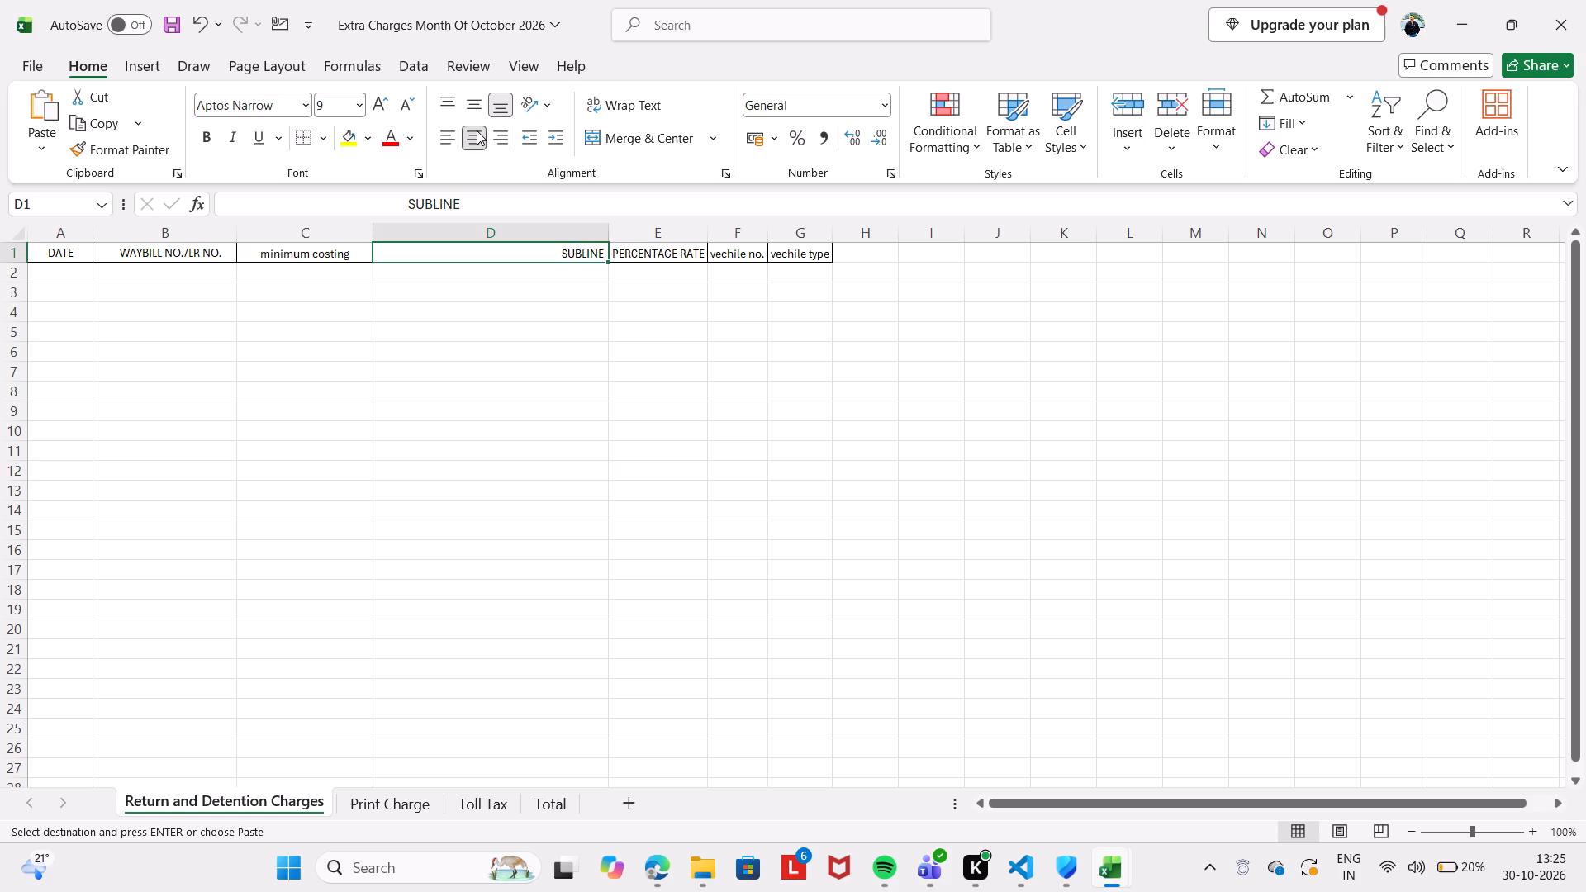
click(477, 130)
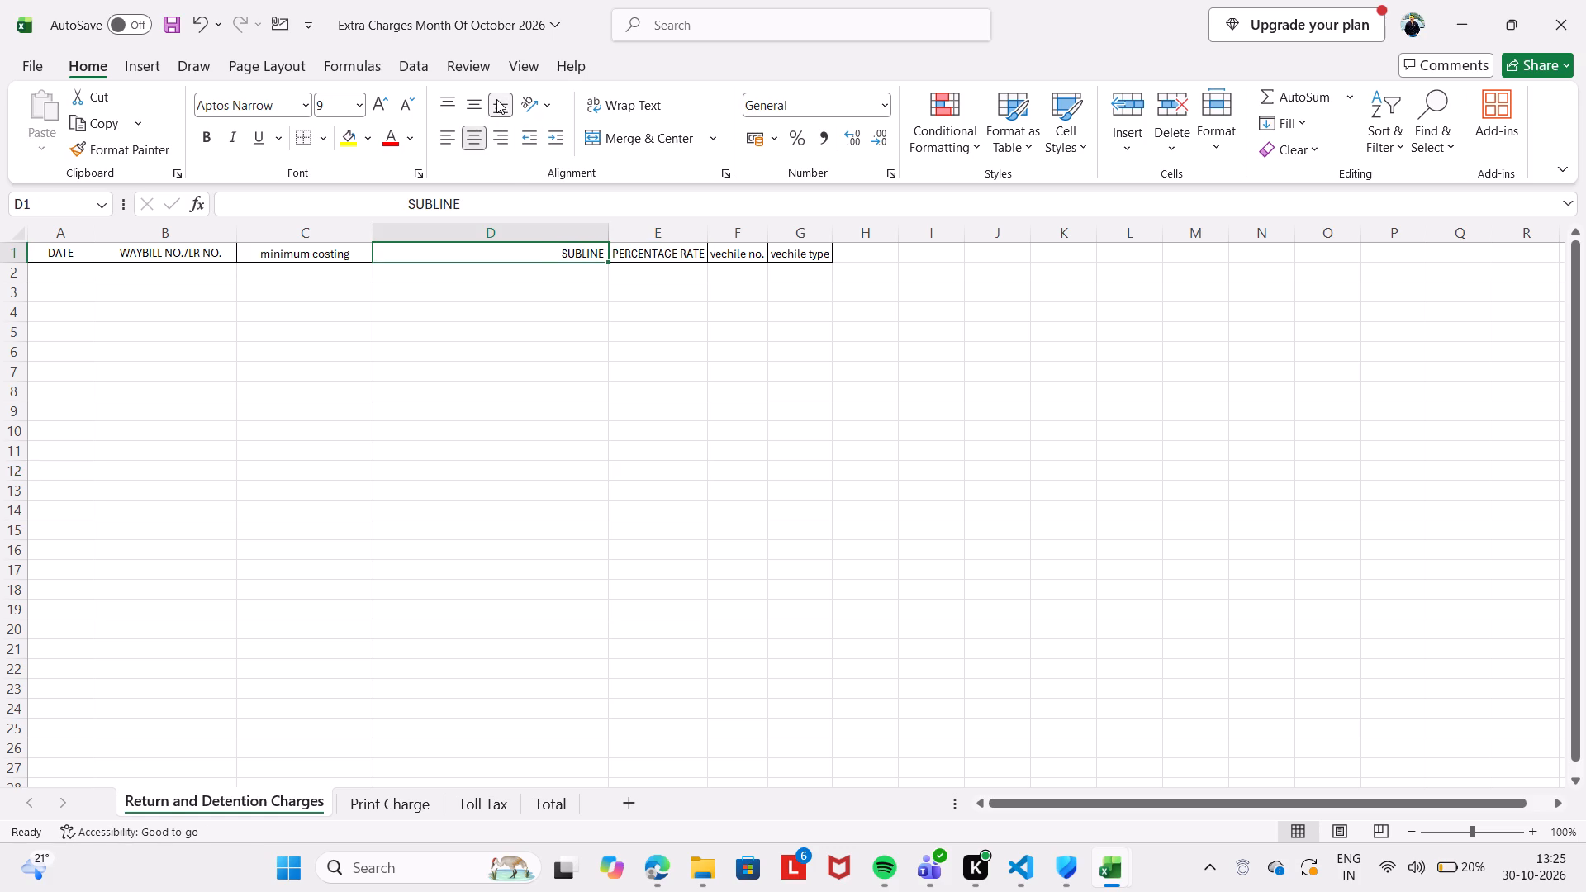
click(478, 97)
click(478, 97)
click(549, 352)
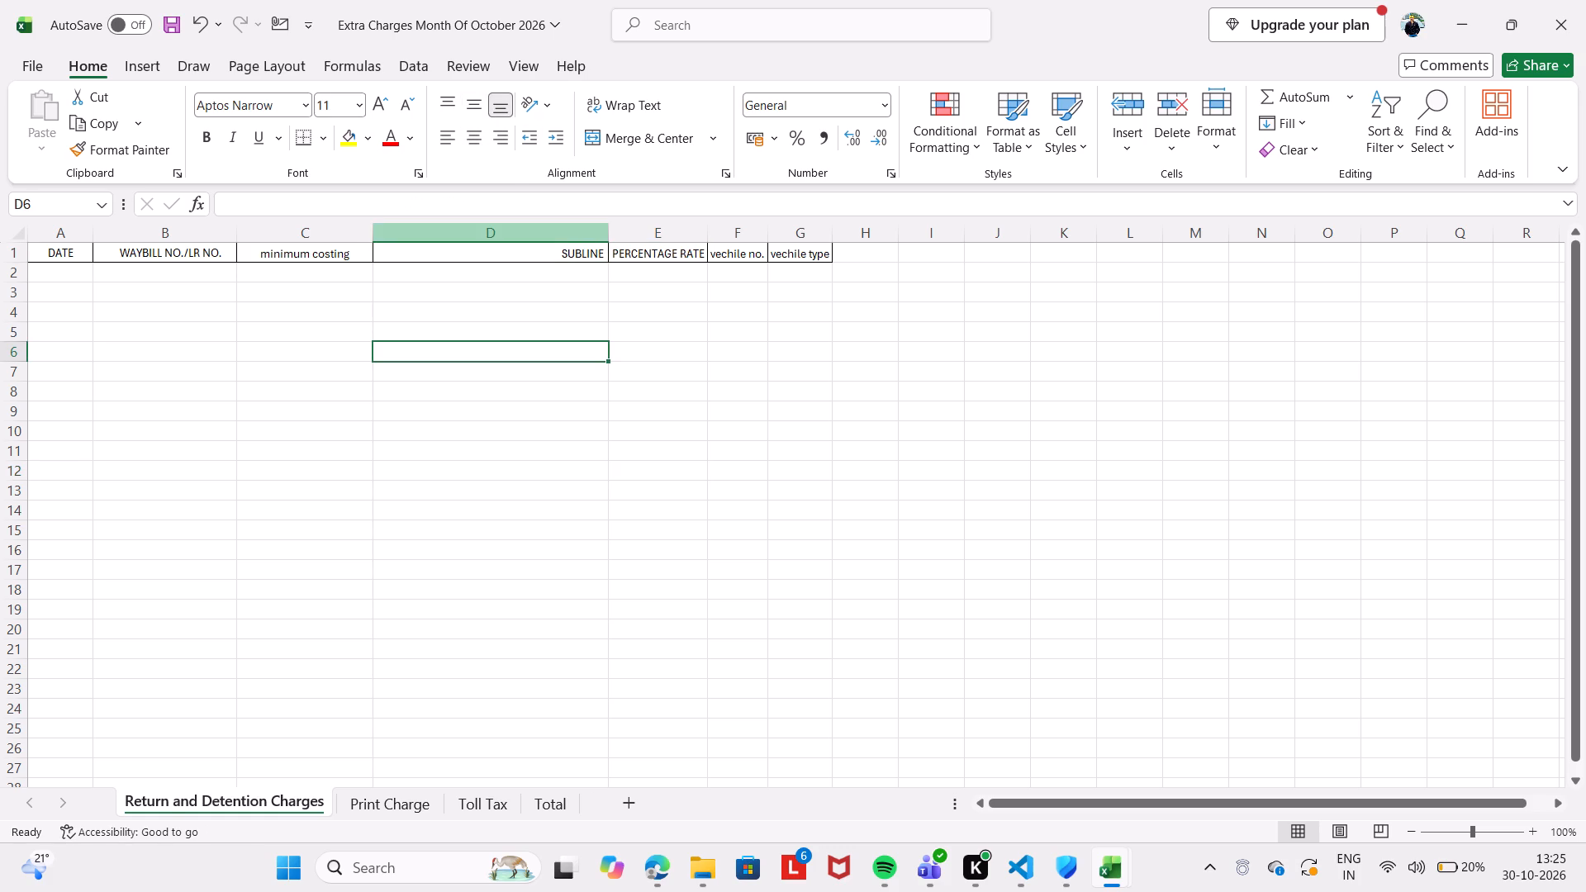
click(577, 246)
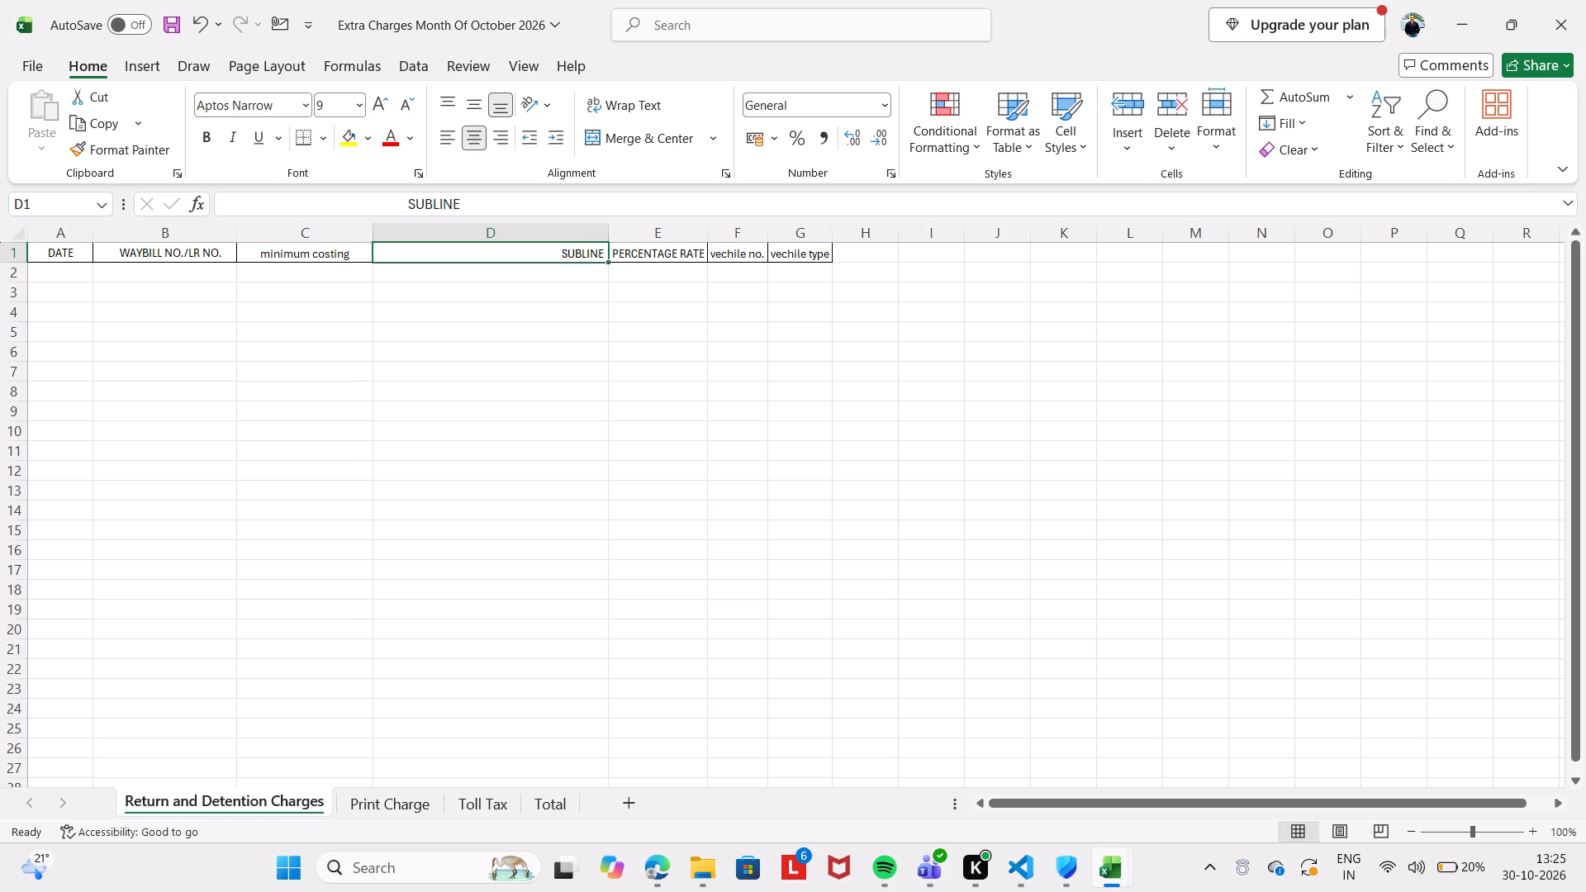
Widen the SUBLINE column D to a bit over one and a half times its width.
drag(607, 232, 755, 223)
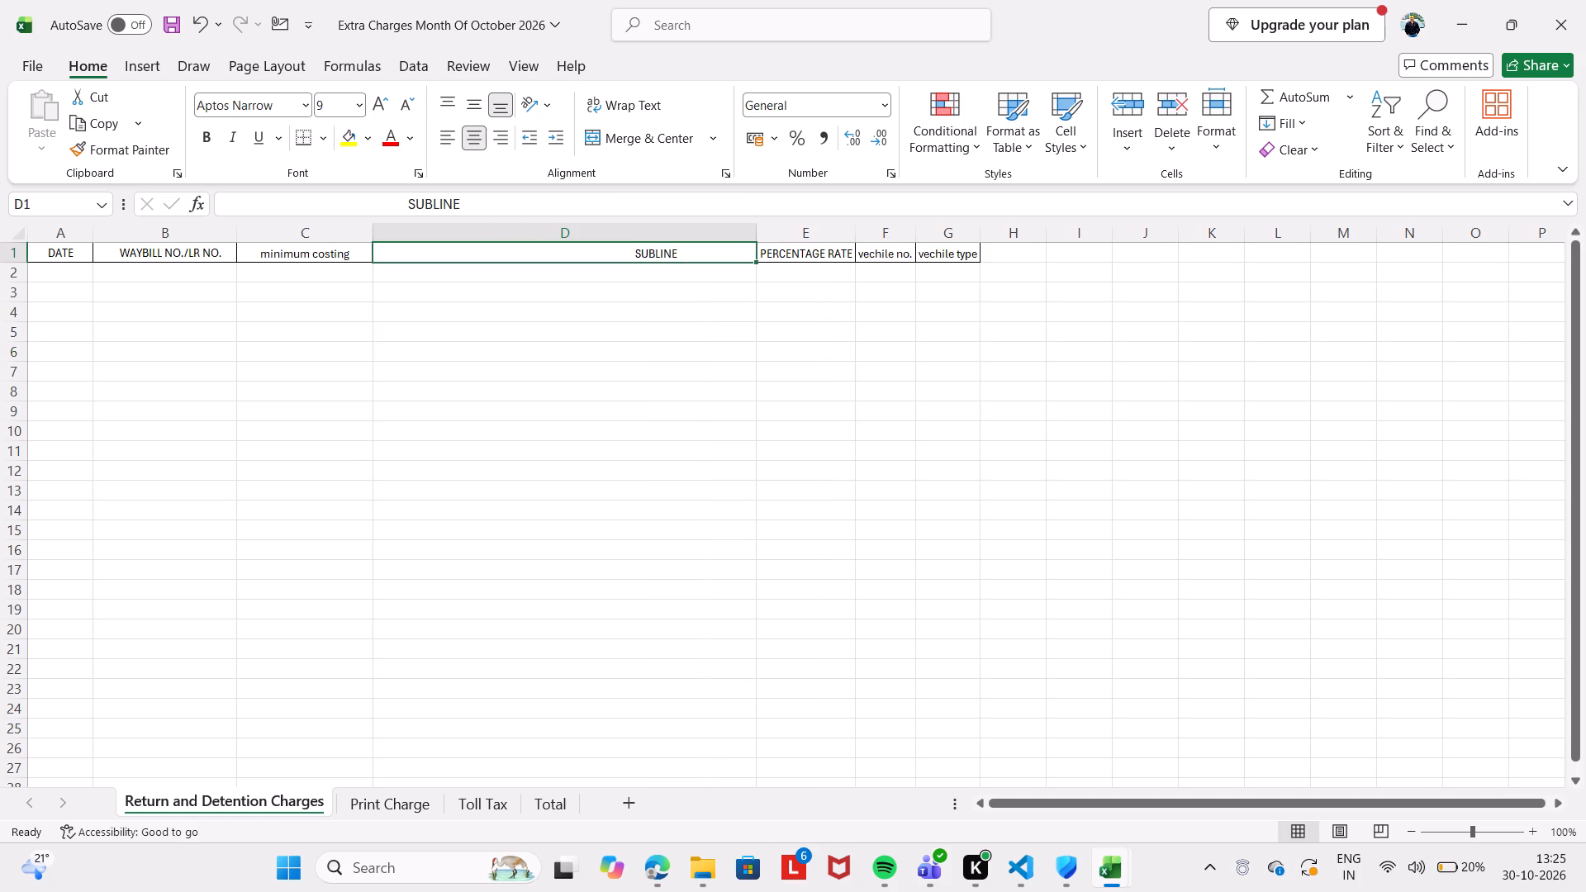
drag(755, 232, 804, 229)
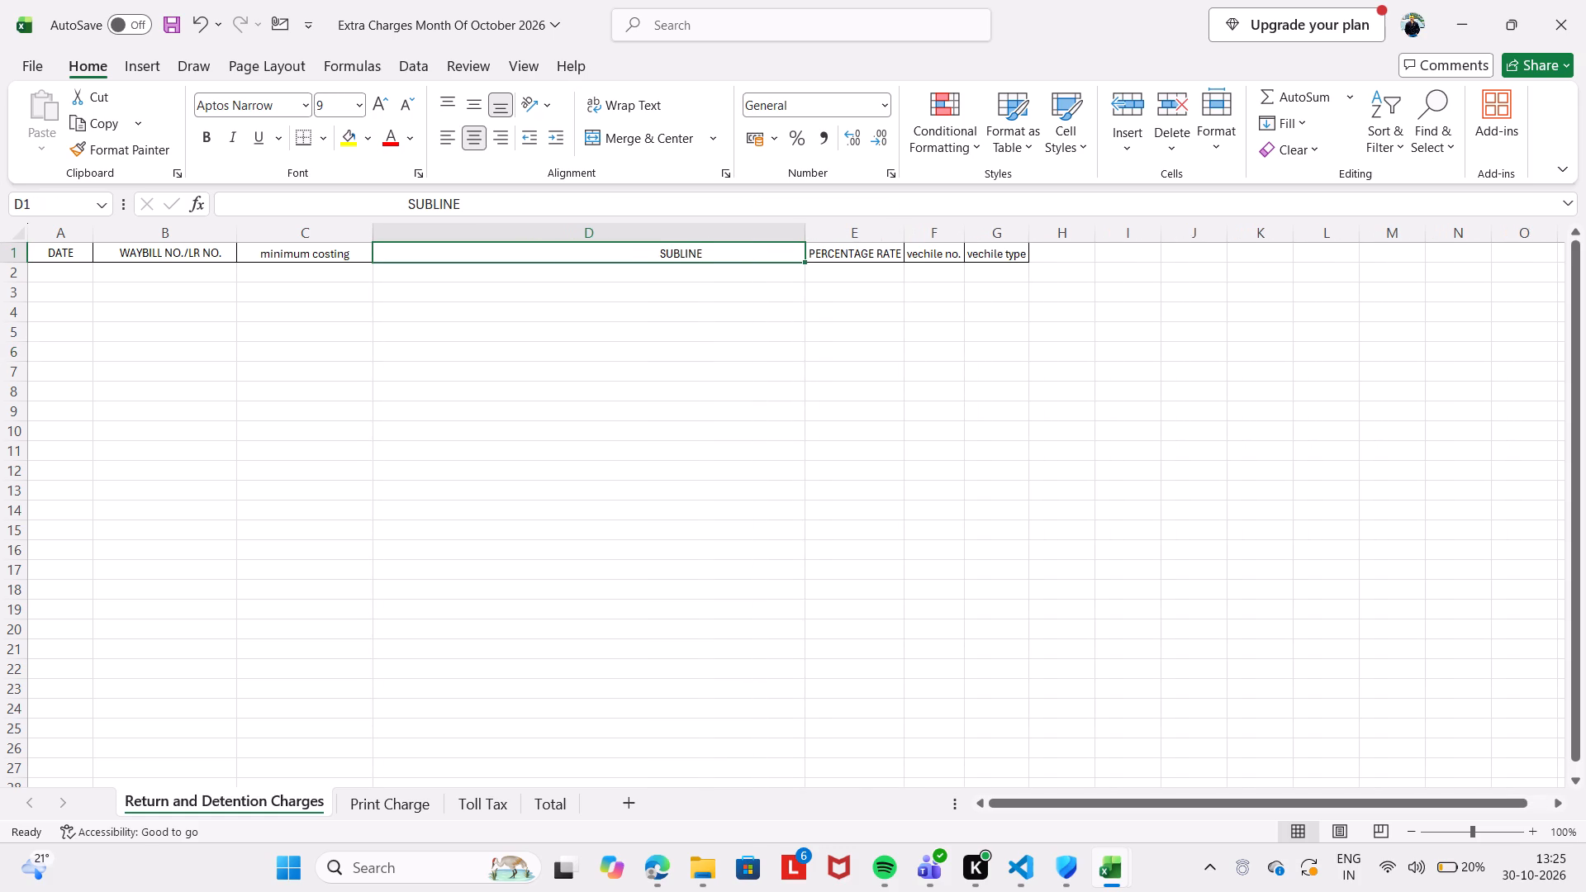
drag(804, 229, 780, 228)
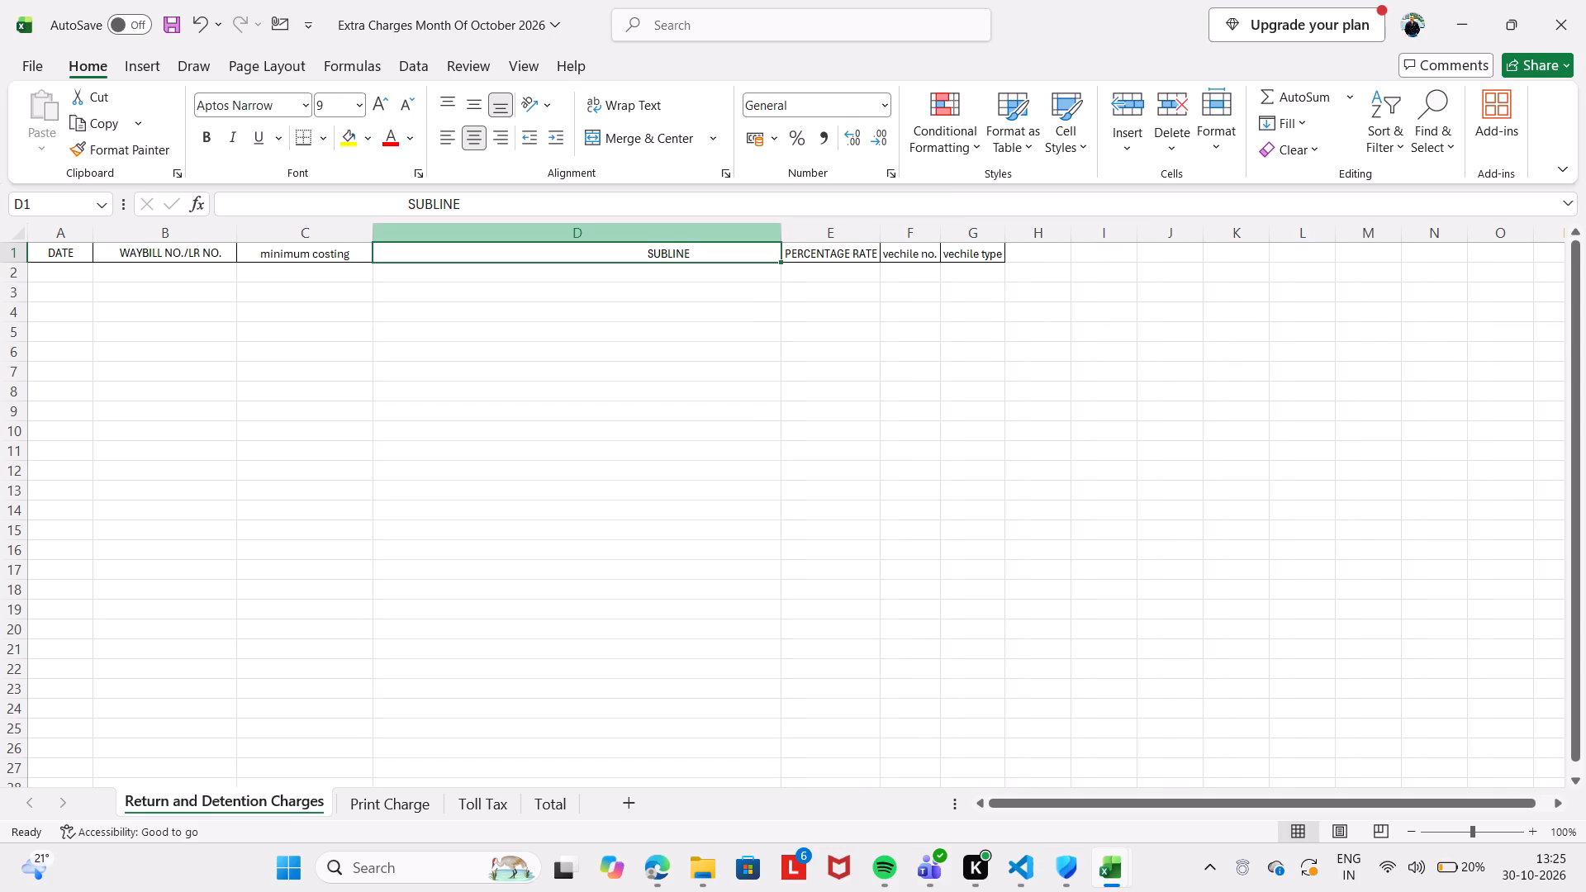
Delete the surplus leading spaces before SUBLINE in D1 so the heading sits near the middle of its cell.
click(703, 255)
click(703, 255)
double_click(659, 247)
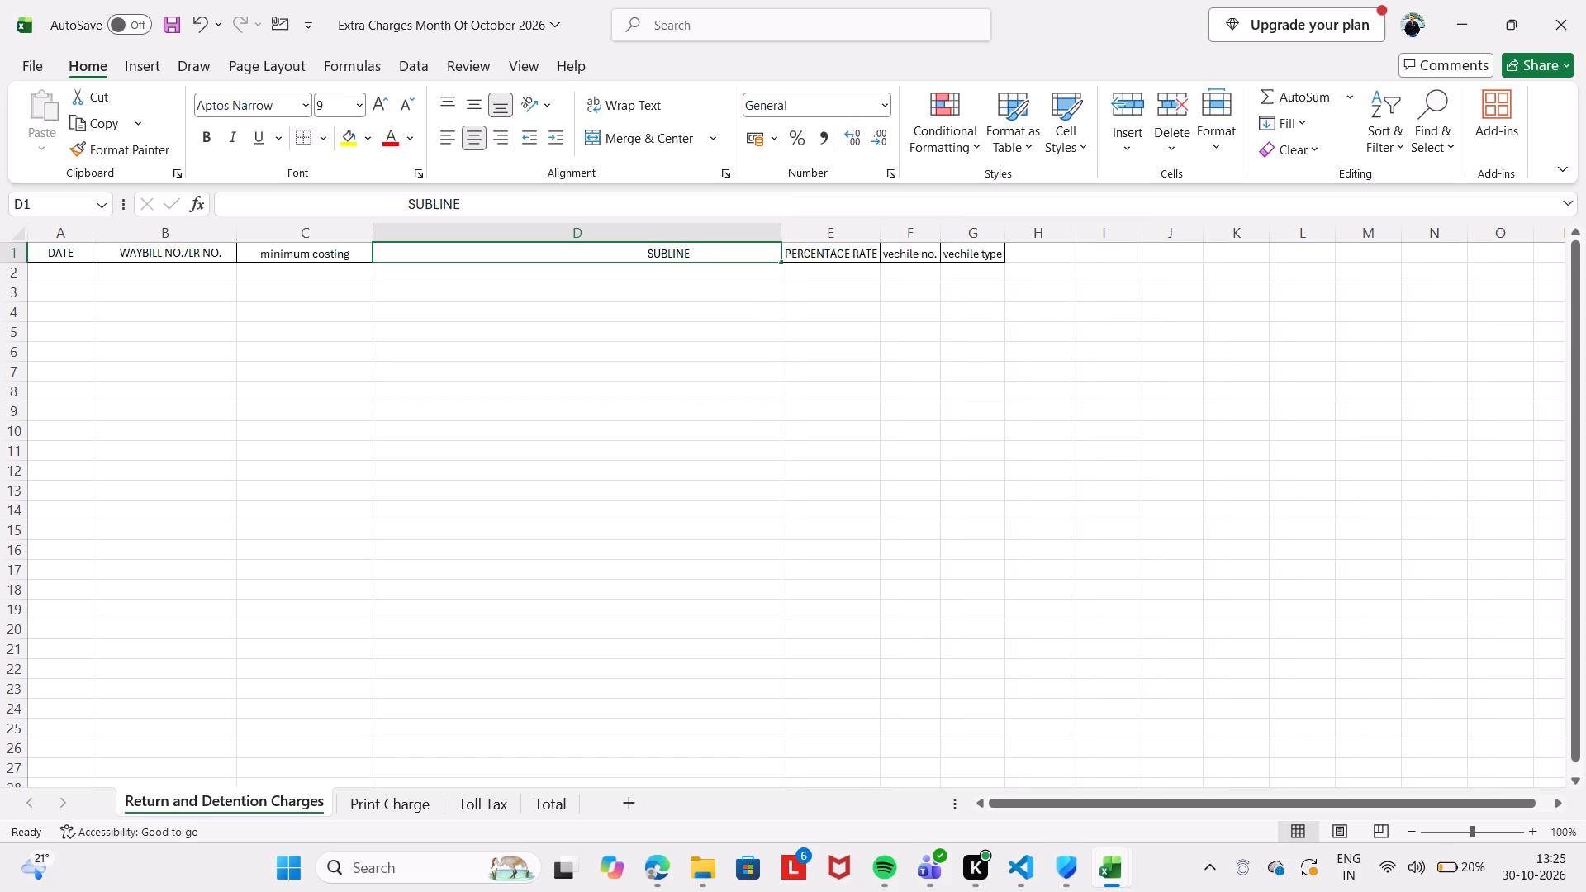
click(647, 248)
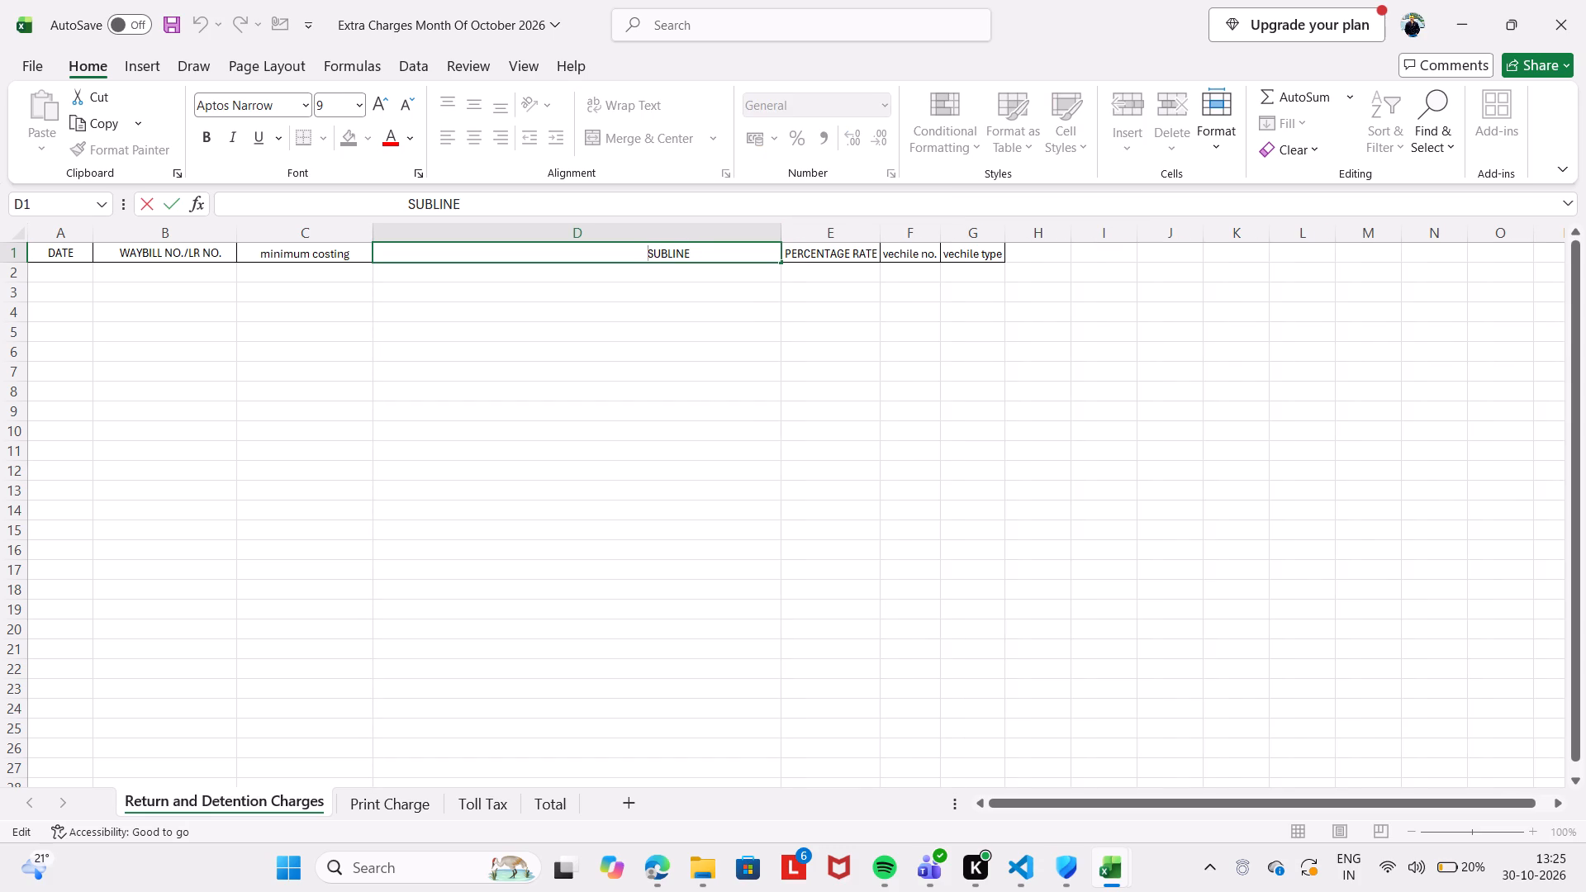
key(BackSpace)
key(BackSpace)
key(BackSpace)
key(BackSpace)
key(BackSpace)
key(BackSpace)
key(BackSpace)
key(BackSpace)
key(BackSpace)
key(BackSpace)
key(BackSpace)
key(BackSpace)
key(BackSpace)
key(BackSpace)
key(BackSpace)
key(BackSpace)
key(BackSpace)
key(BackSpace)
key(BackSpace)
key(BackSpace)
key(BackSpace)
key(BackSpace)
key(BackSpace)
key(BackSpace)
key(BackSpace)
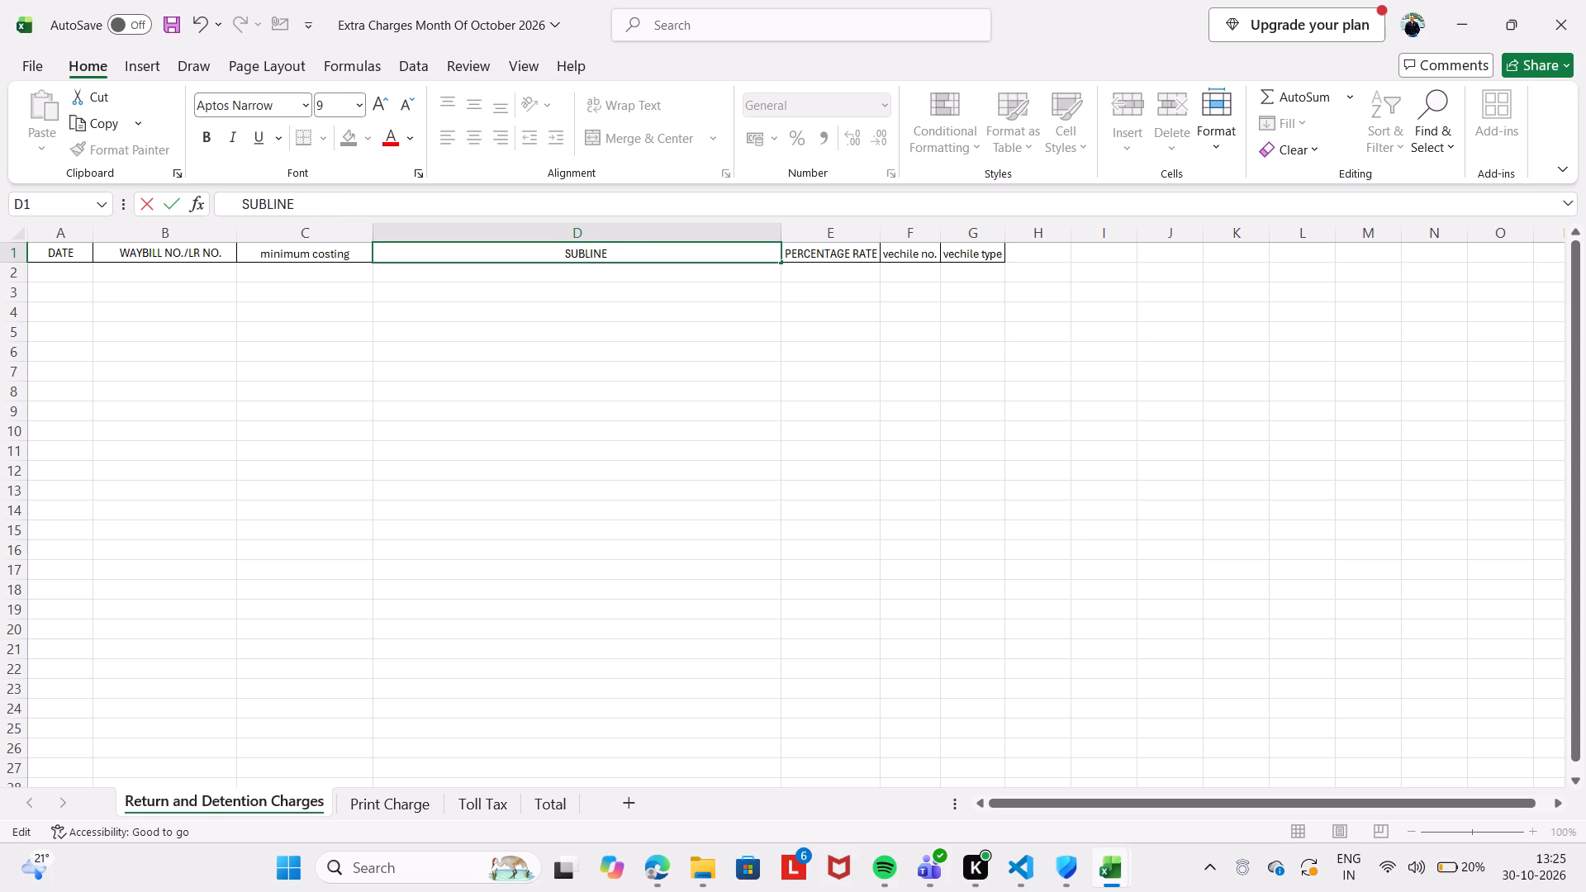
key(BackSpace)
key(BackSpace)
key(BackSpace)
key(BackSpace)
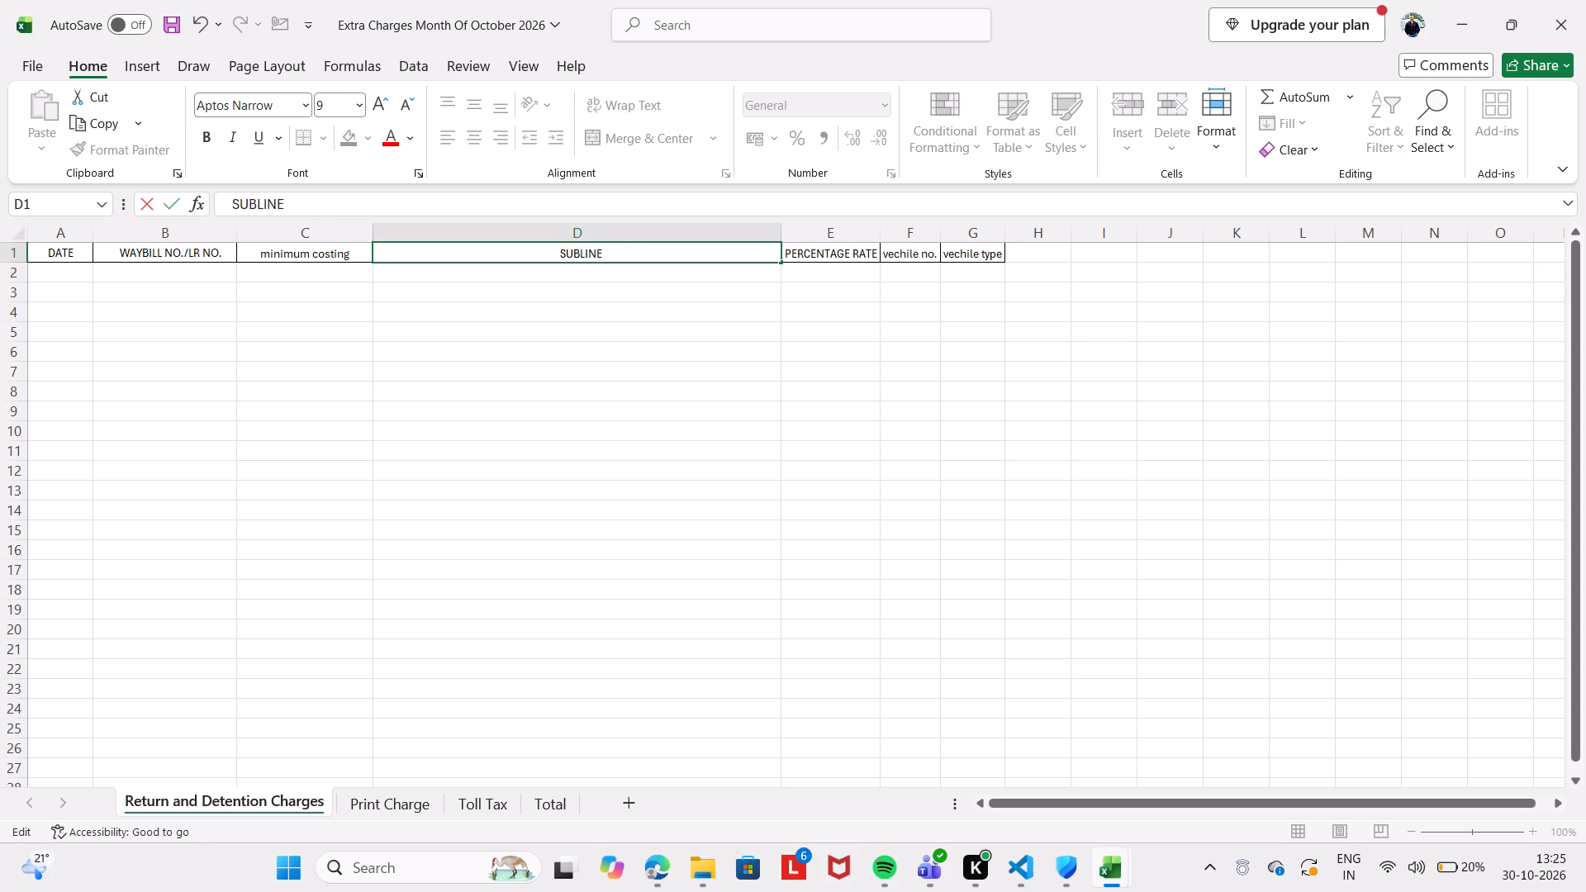
key(Return)
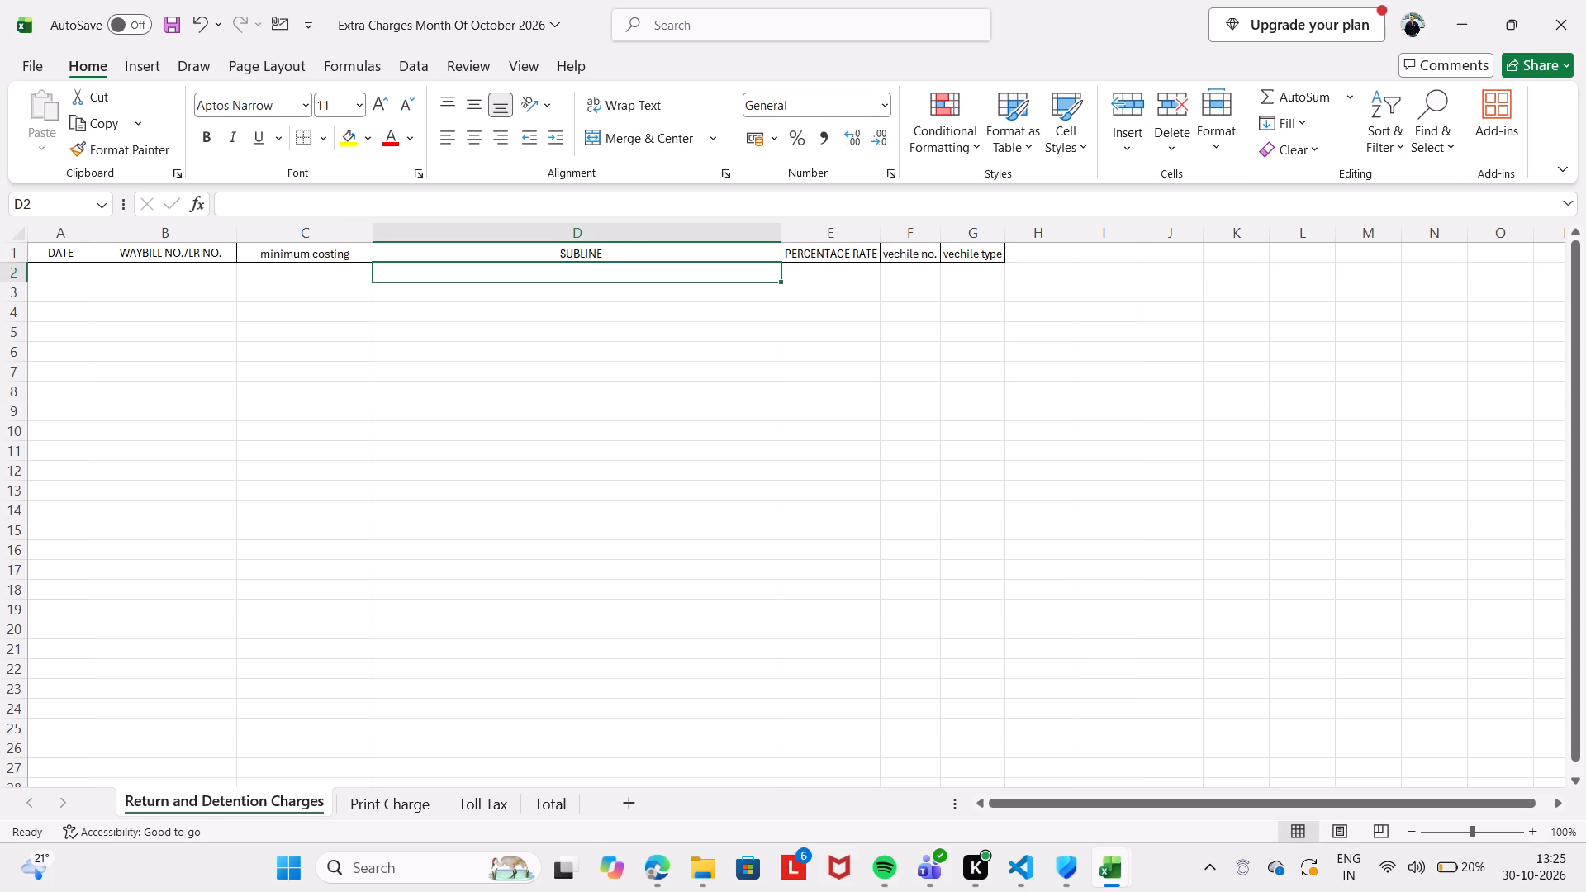
Widen columns E, F and G to give the PERCENTAGE RATE, vechile no. and vechile type headings more room, and save the October workbook.
drag(884, 235, 901, 231)
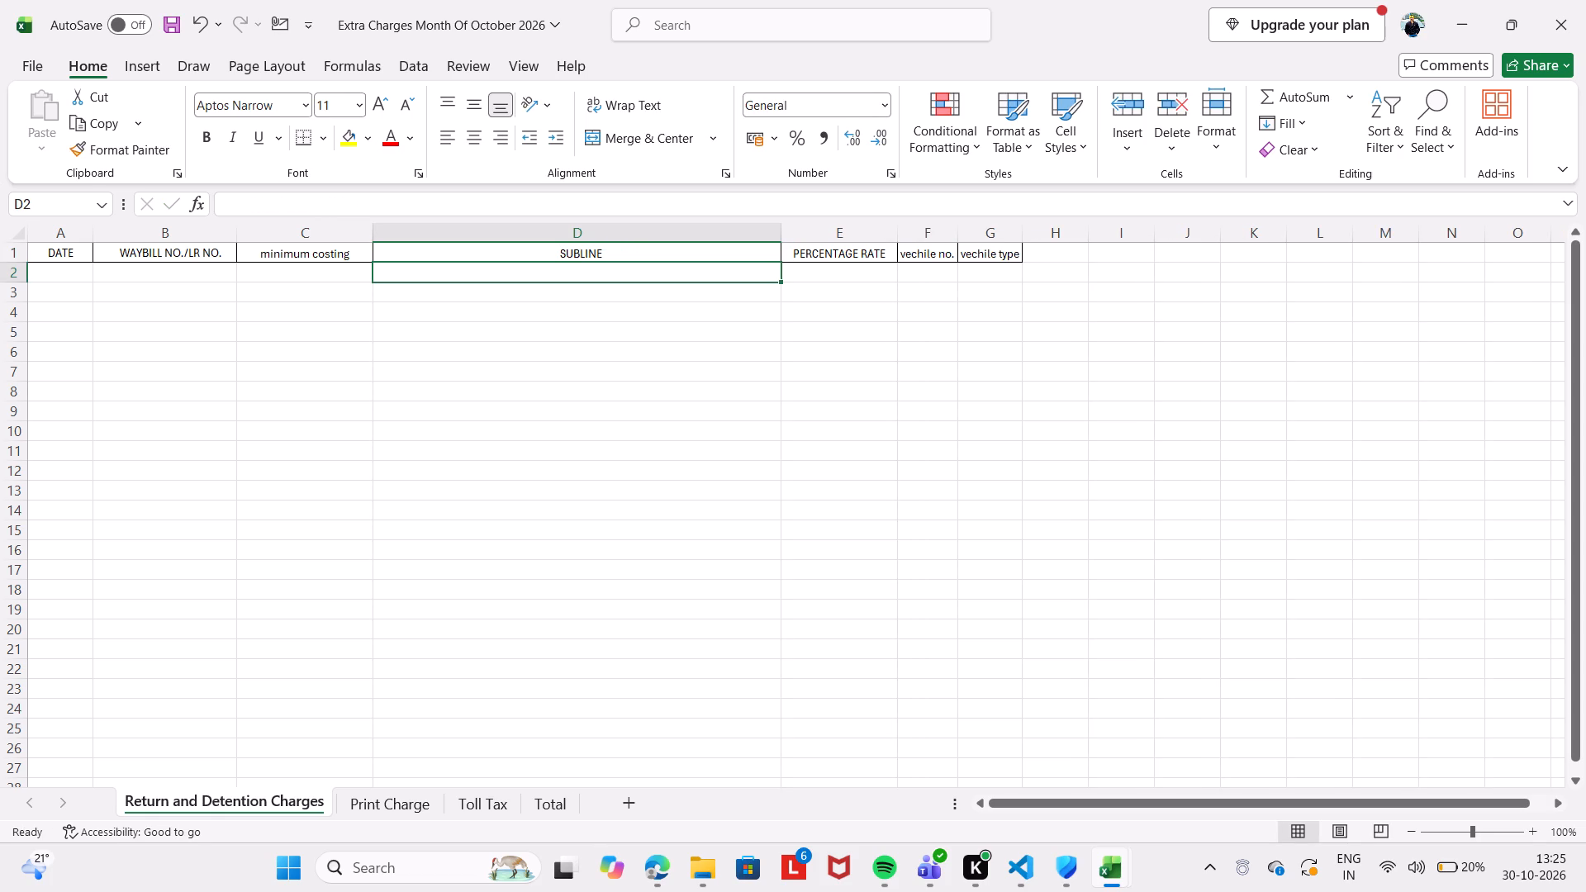
drag(955, 235, 992, 224)
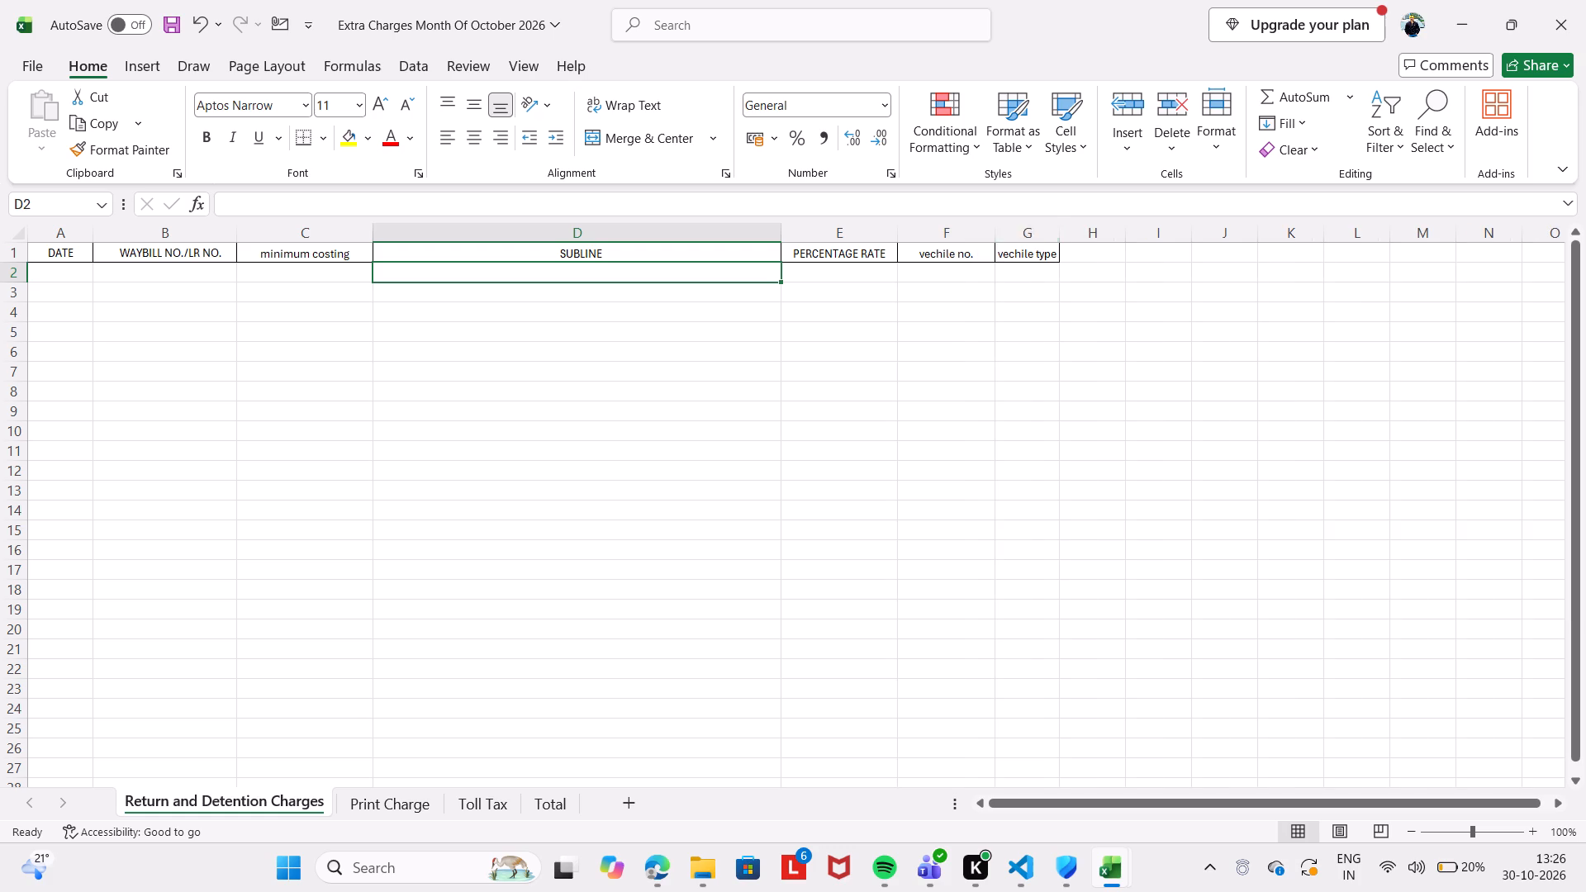
drag(998, 232, 1014, 231)
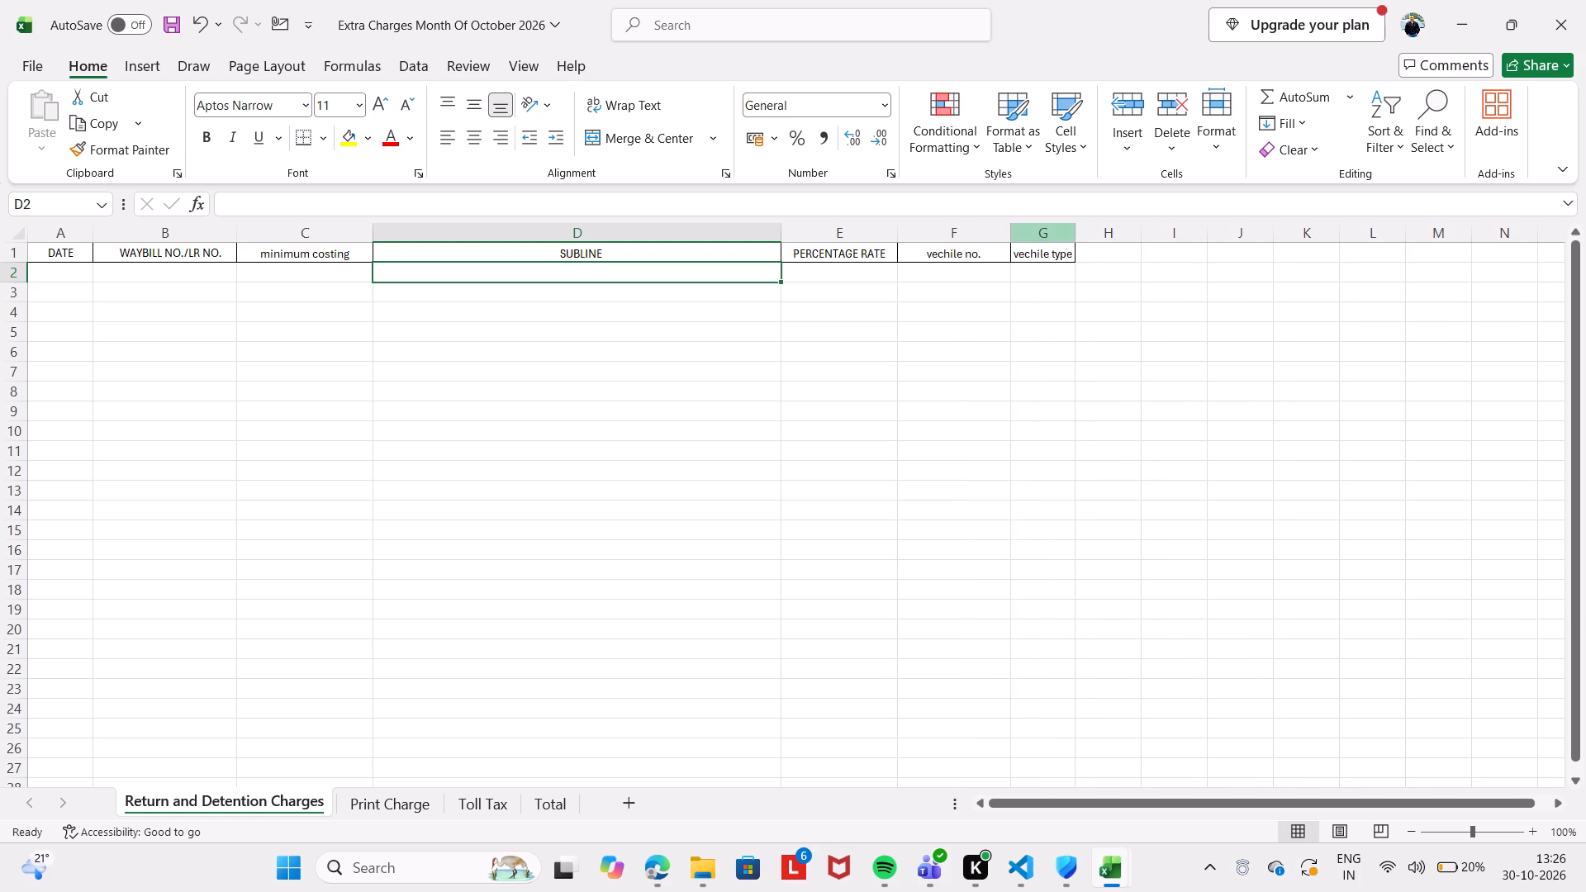
drag(1078, 236, 1095, 236)
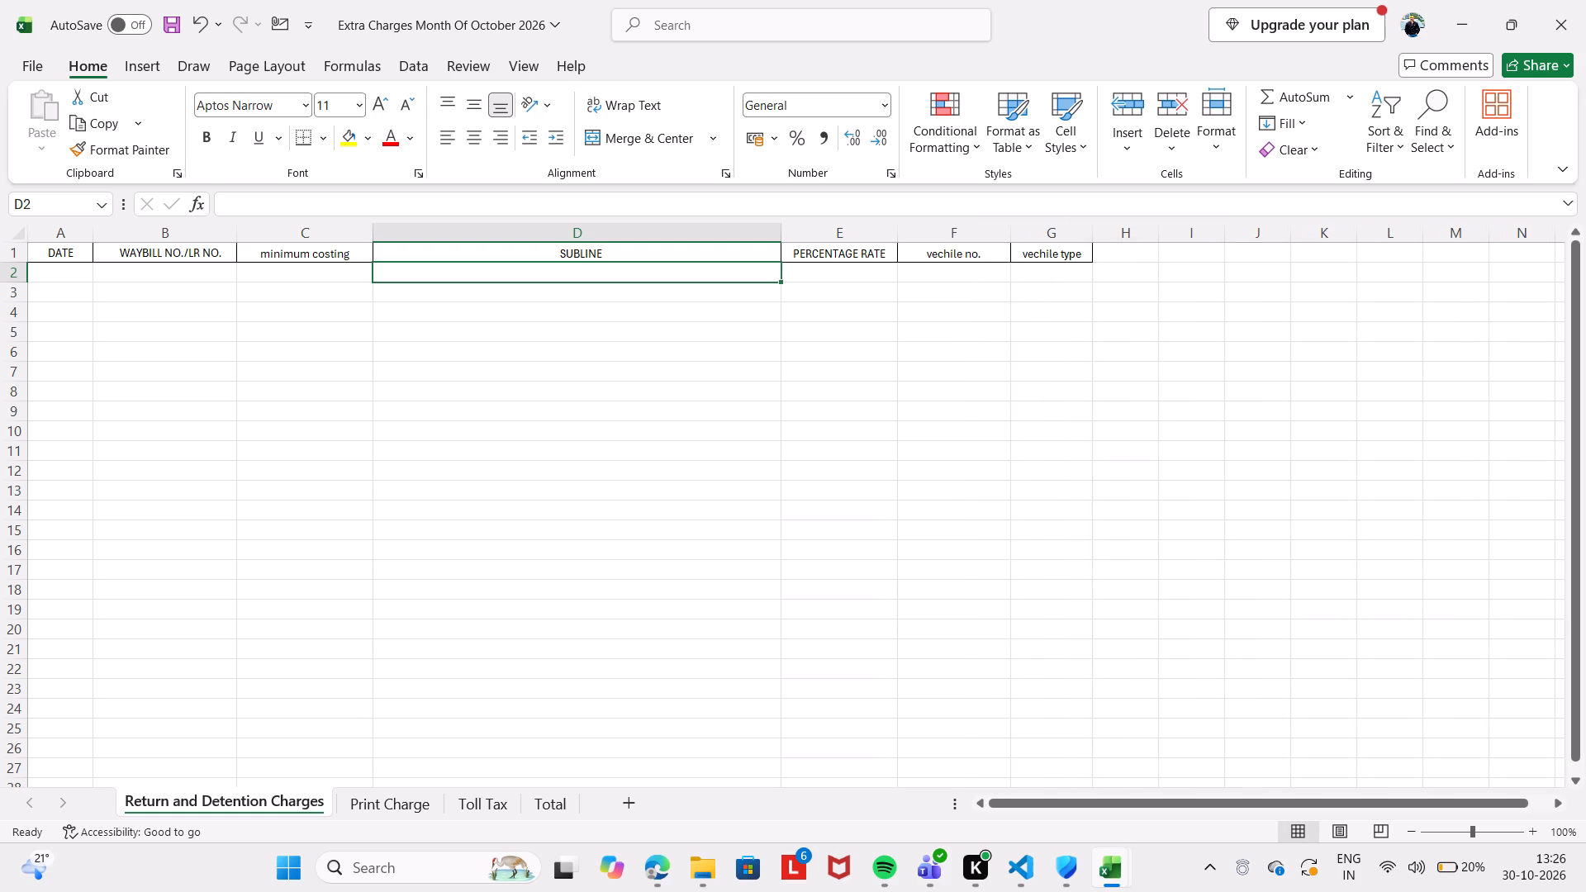
drag(1095, 236, 1115, 234)
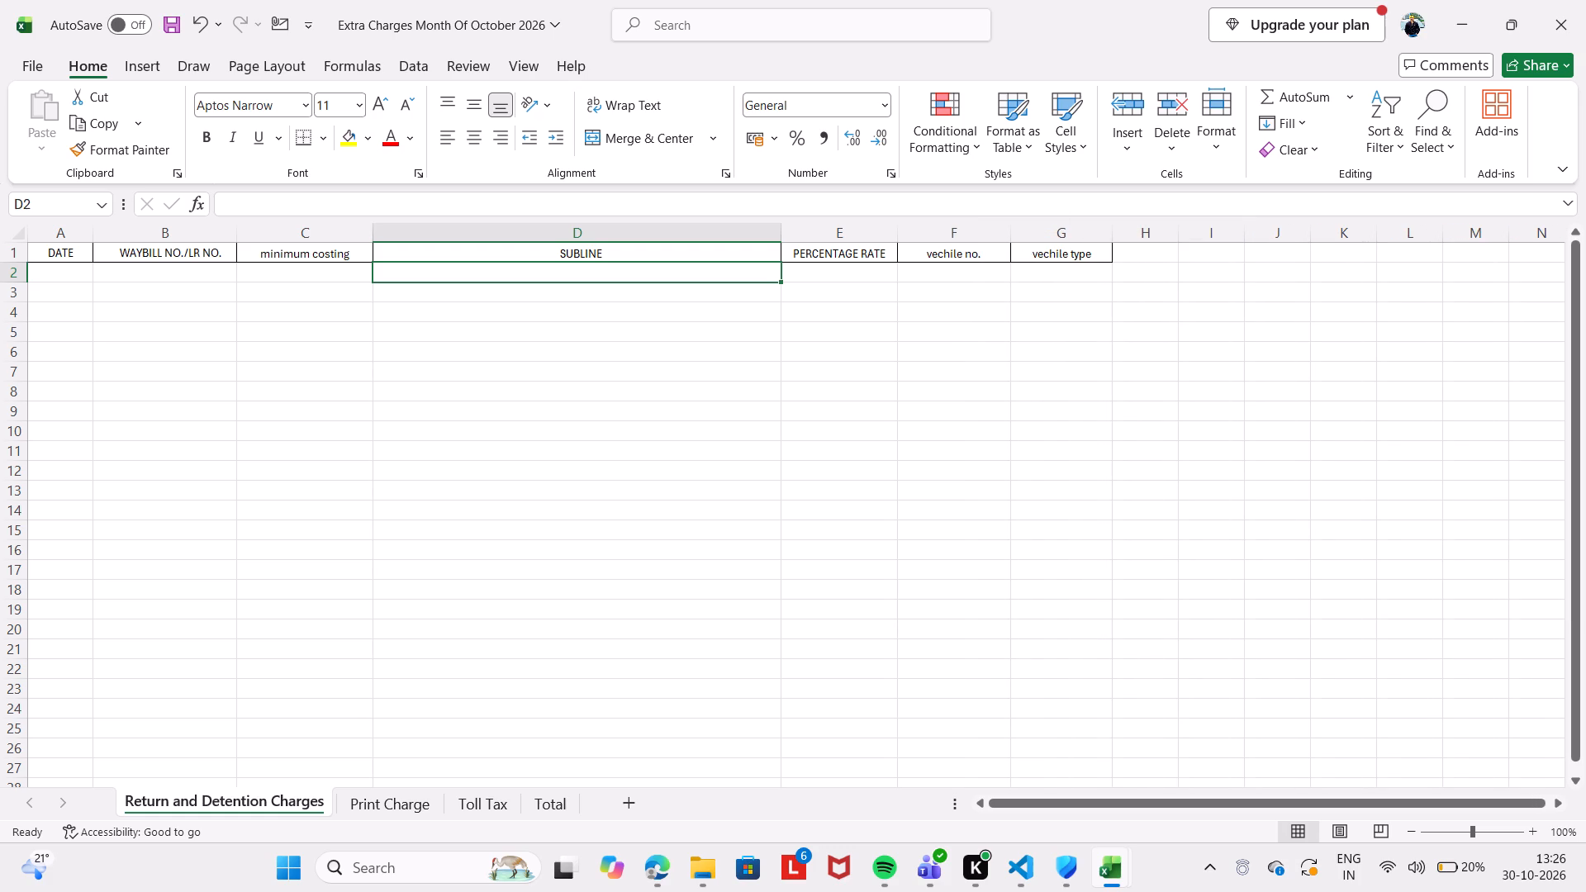
click(677, 306)
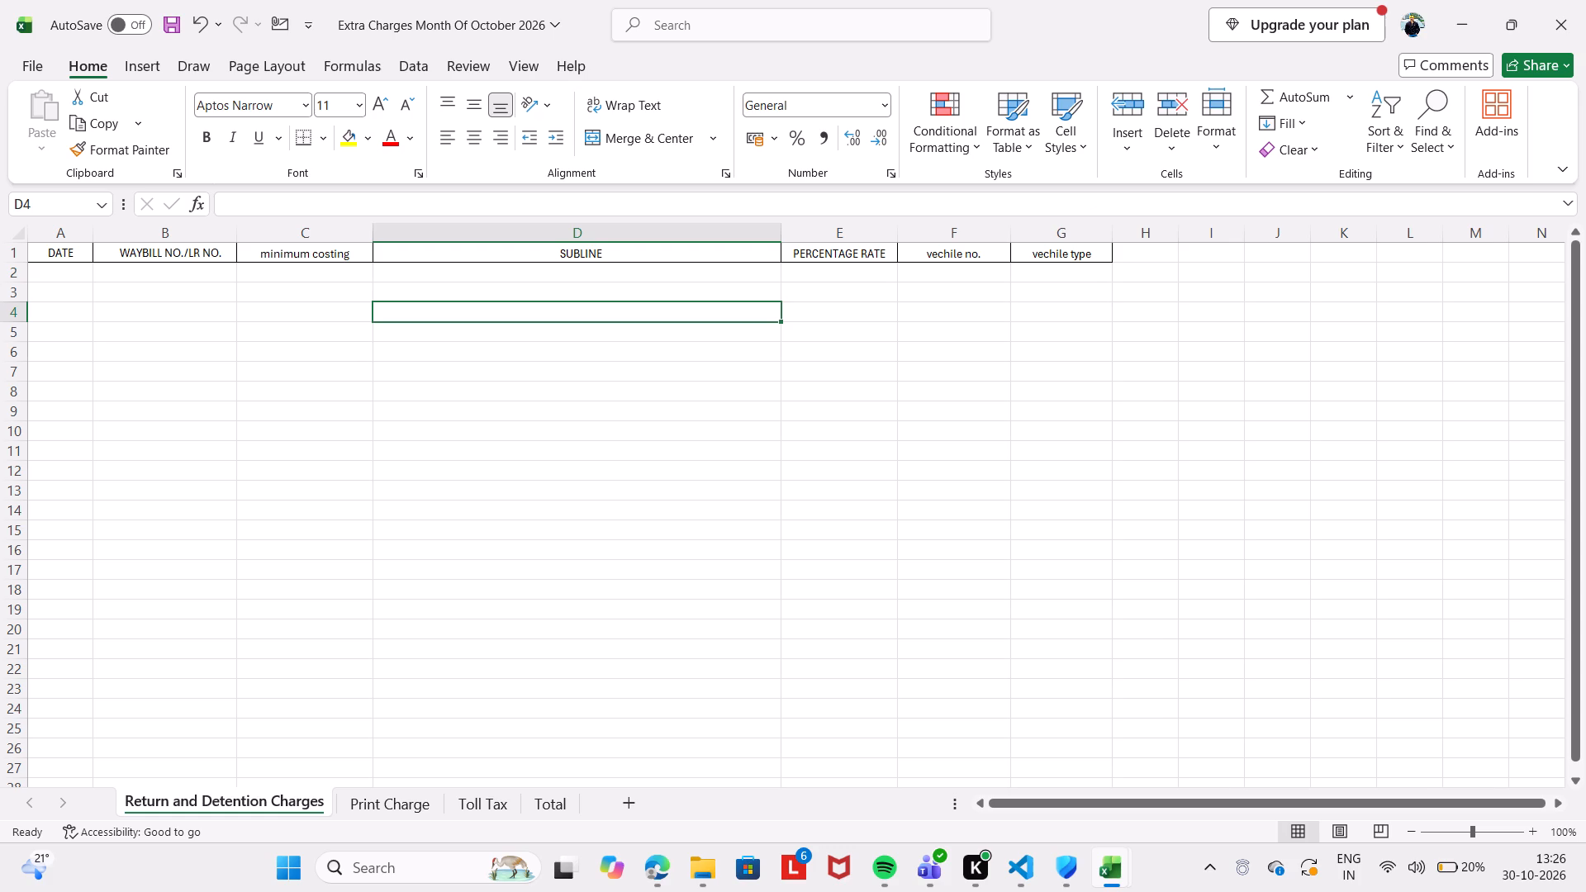
key(ctrl+s)
key(ctrl+s)
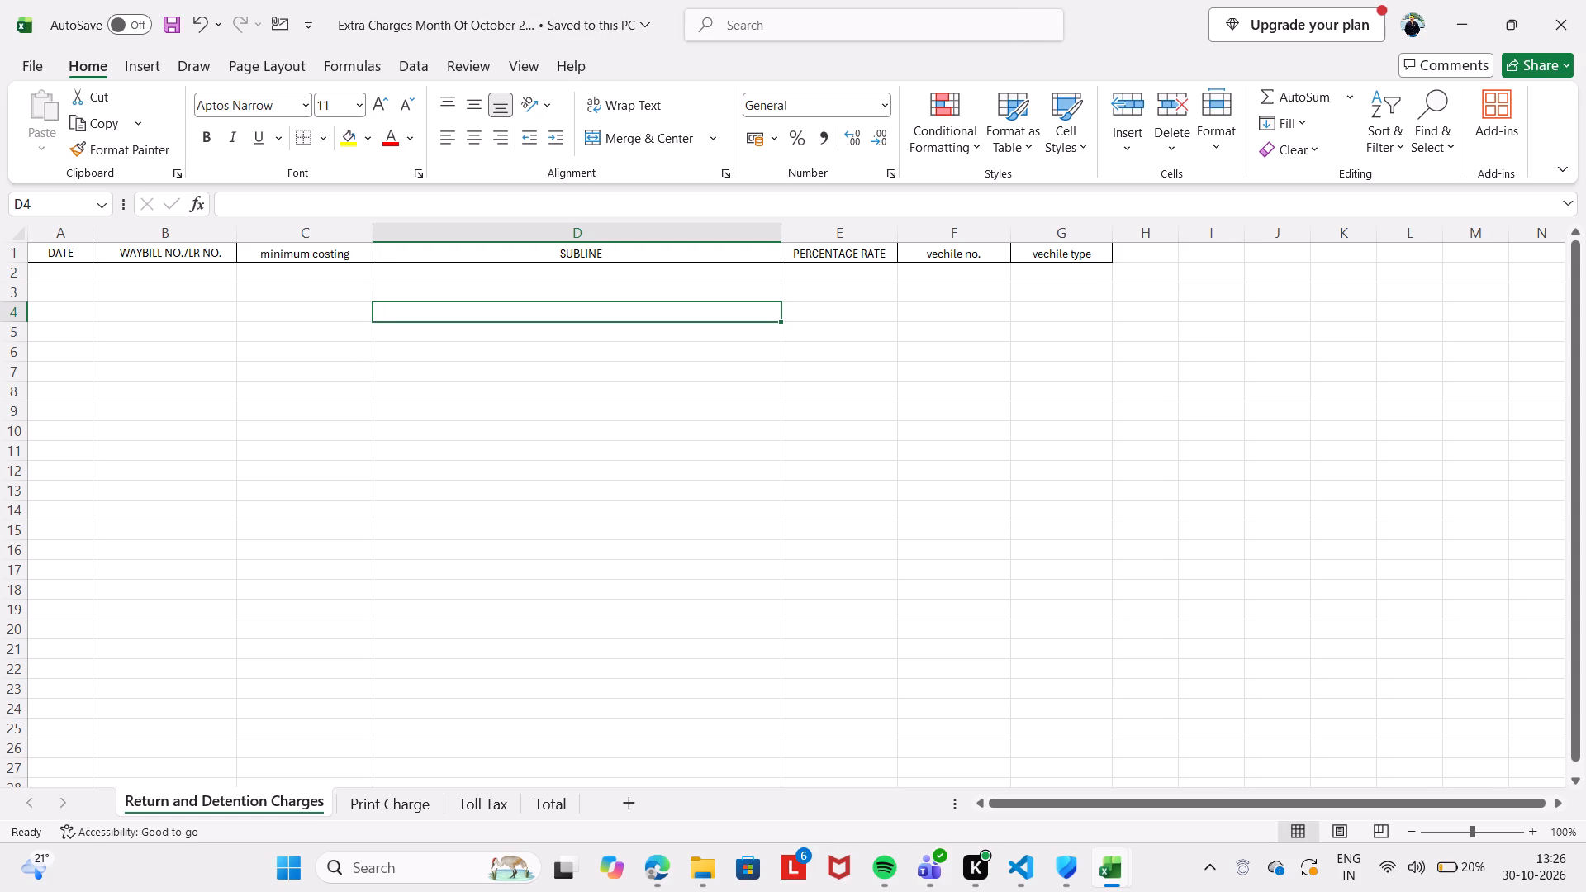
Look through the September workbook's toll tax, print charge and return and detention sheets and compare the layout with the October workbook.
key(alt+Tab)
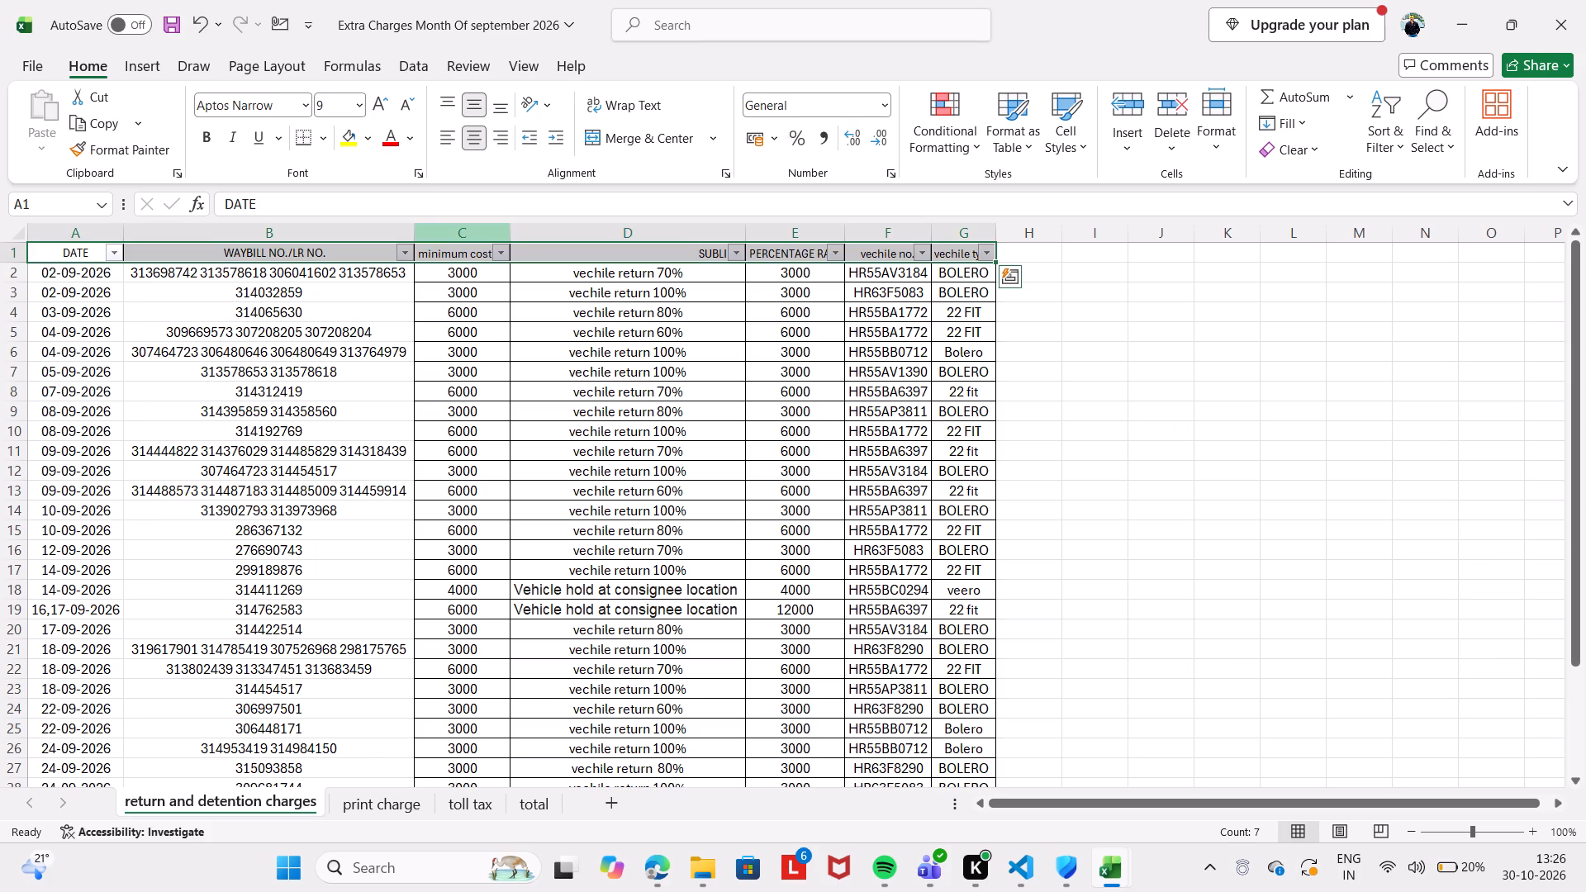
click(544, 796)
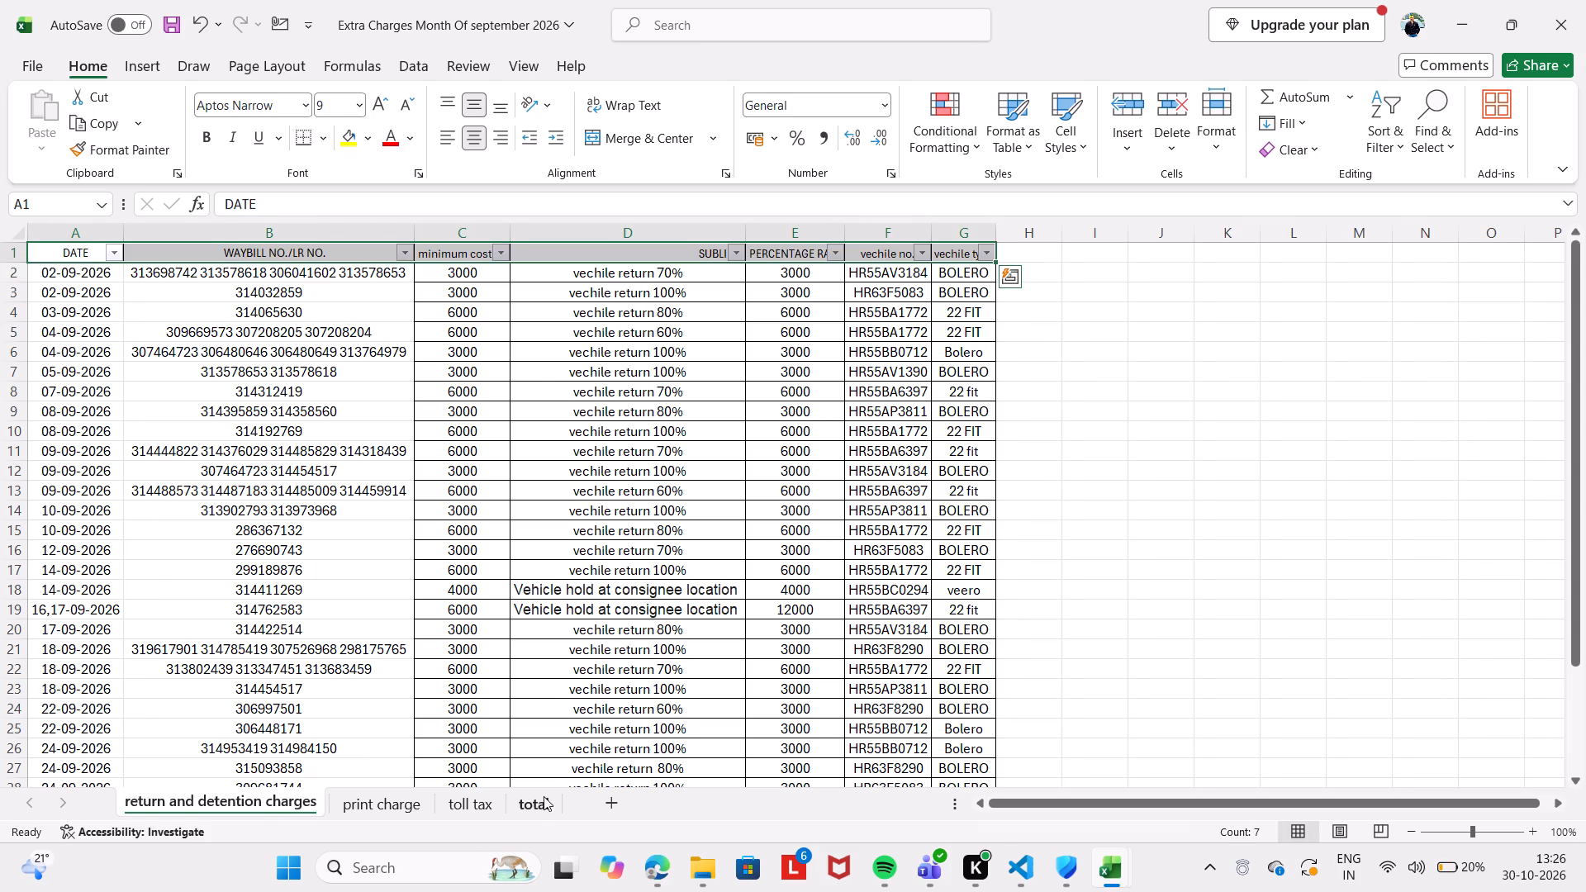
click(470, 814)
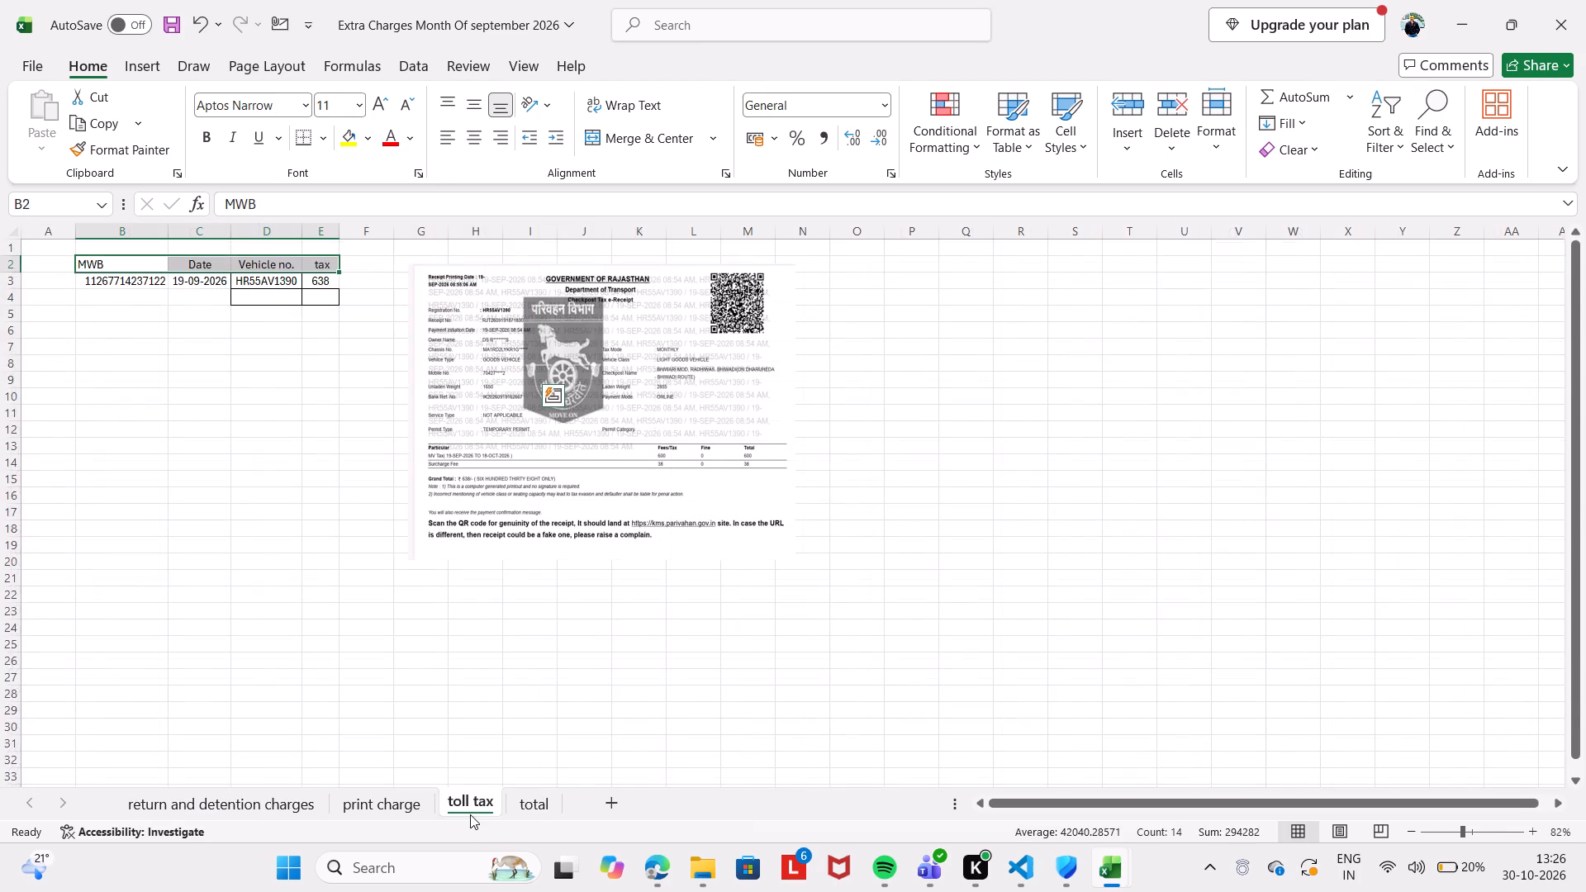
click(386, 800)
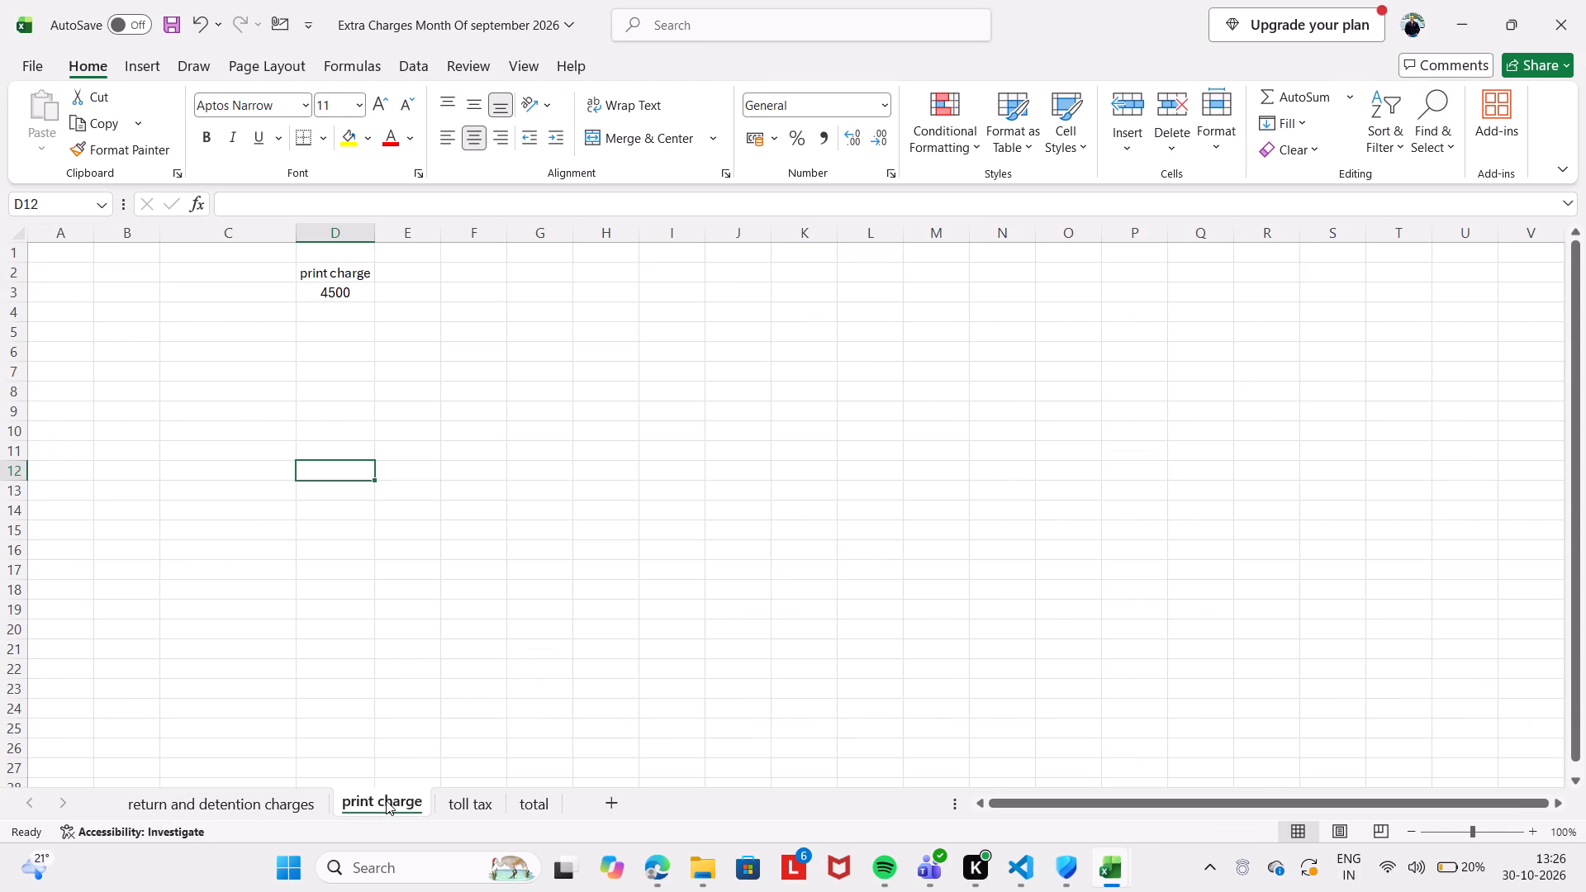
click(286, 809)
scroll(302, 637, up, 6)
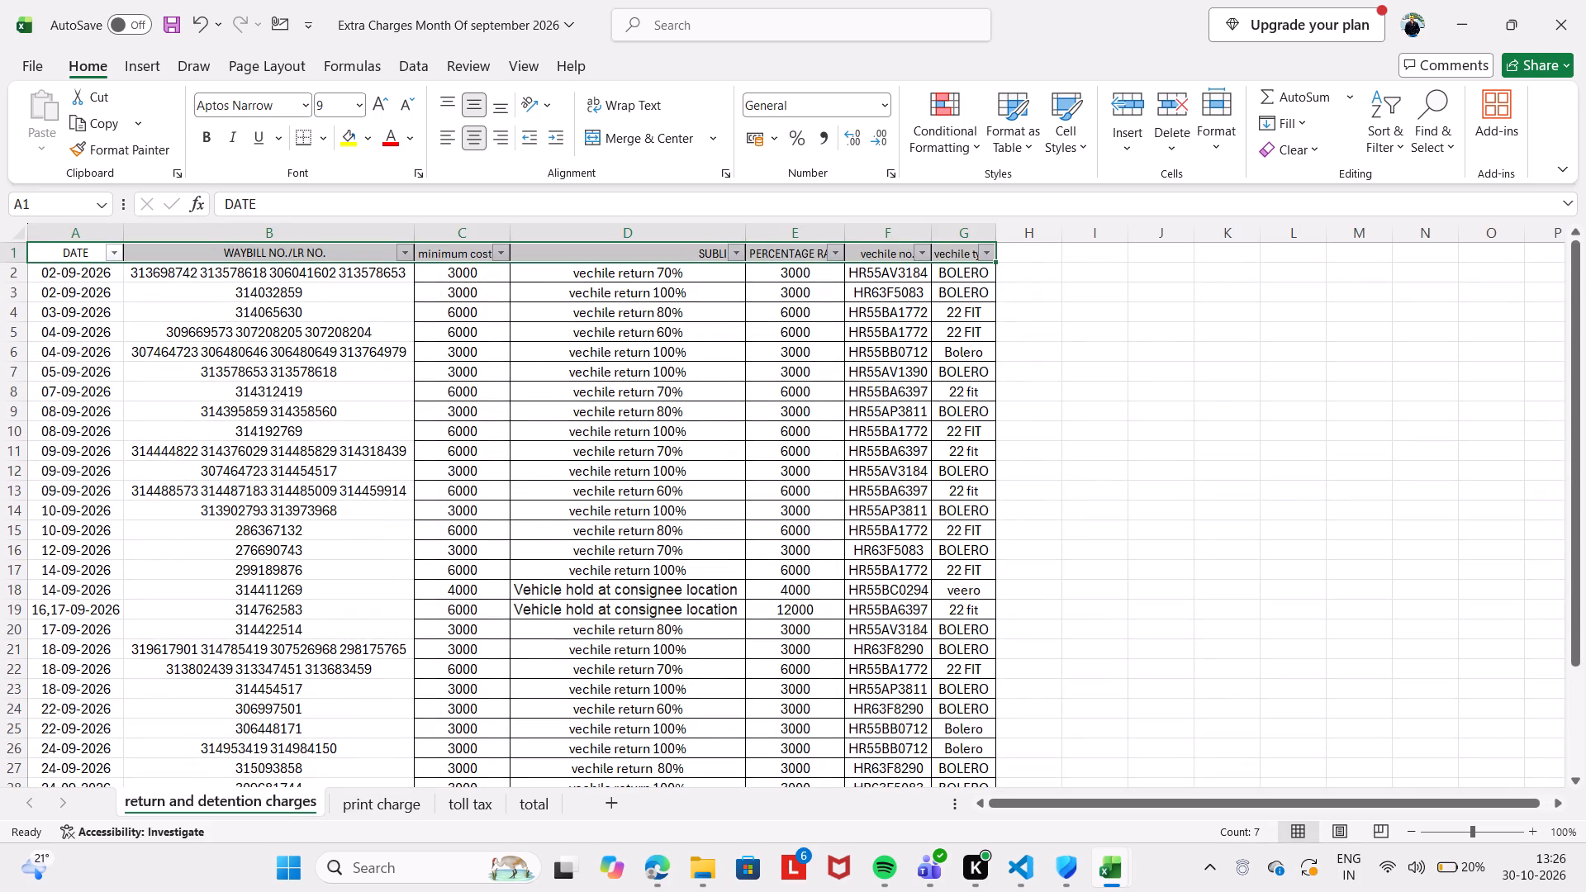
key(alt+Tab)
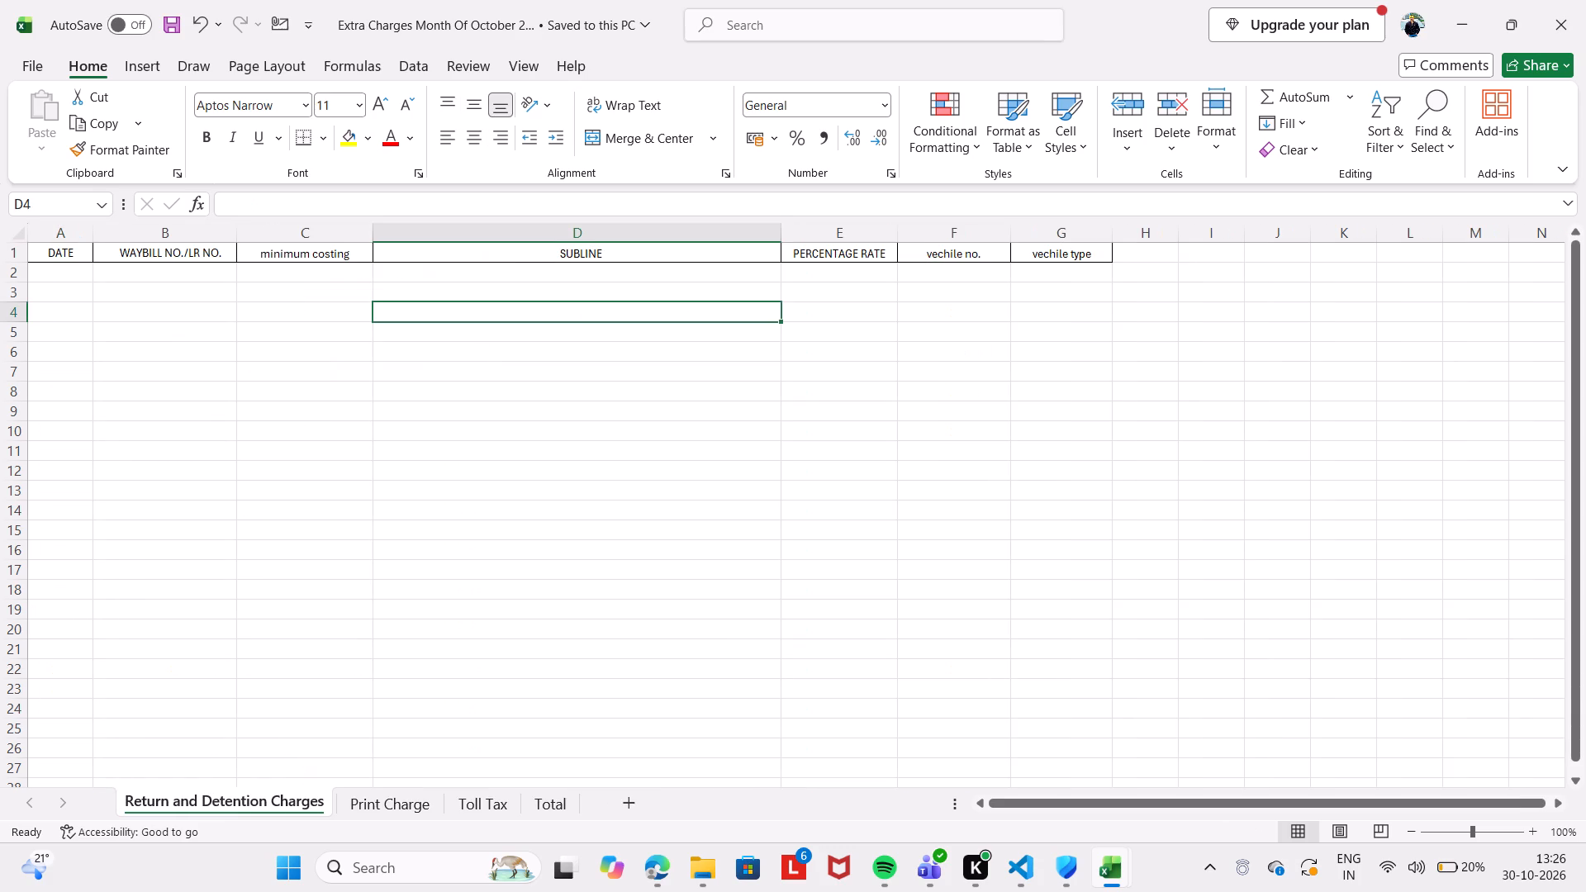
key(alt+Tab)
key(alt+Tab)
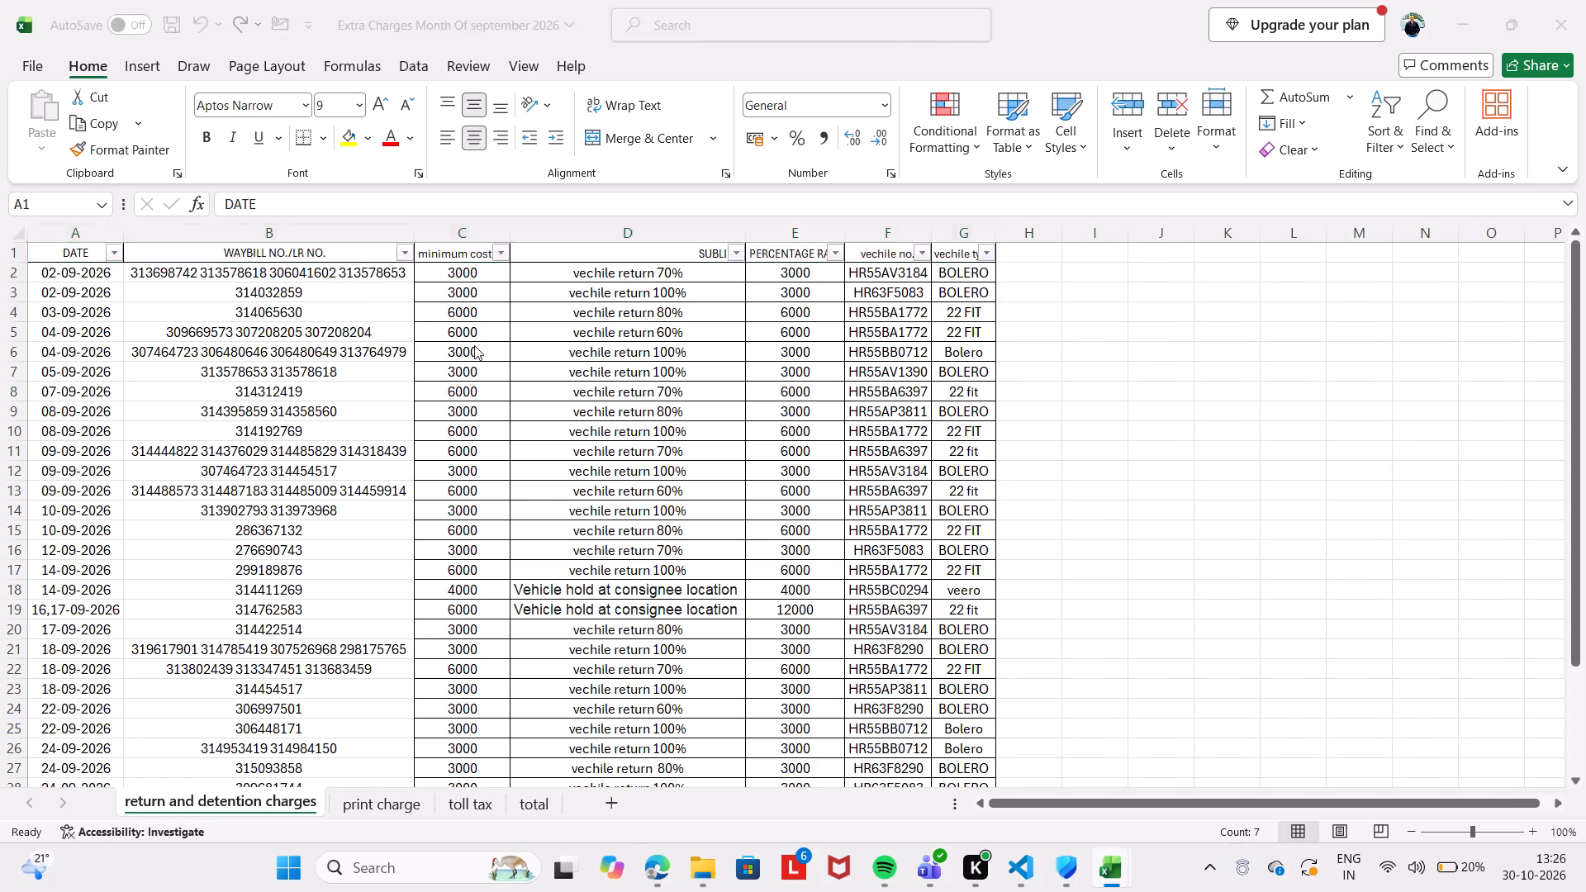
key(alt+Tab)
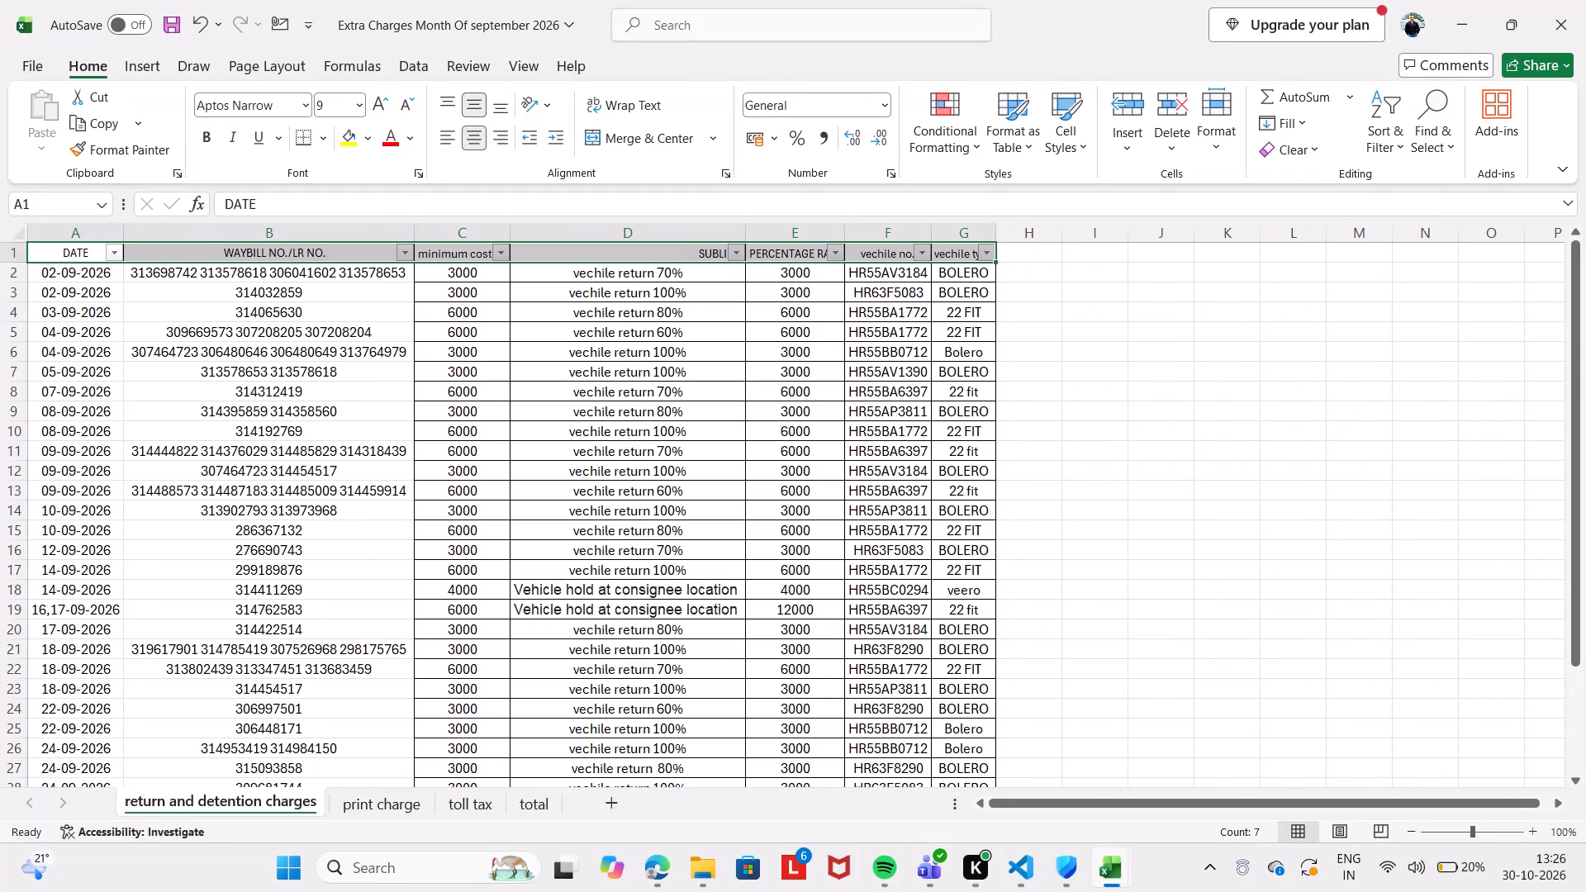
Widen the DATE column A on the October workbook's Return and Detention Charges sheet by a bit over a third.
key(alt+Tab)
drag(93, 237, 117, 240)
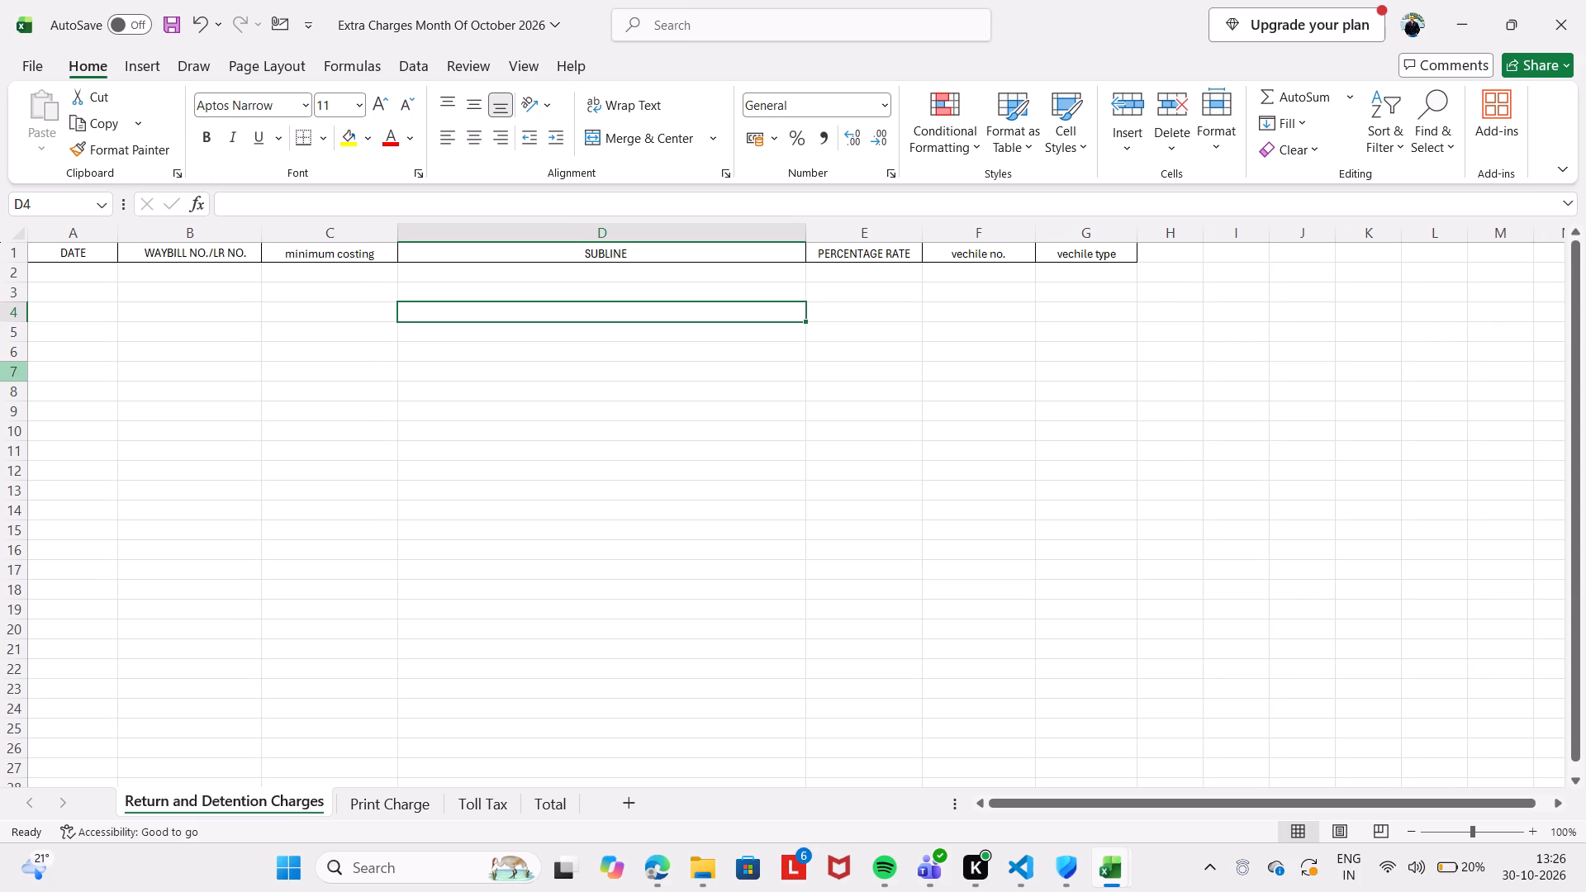
click(272, 398)
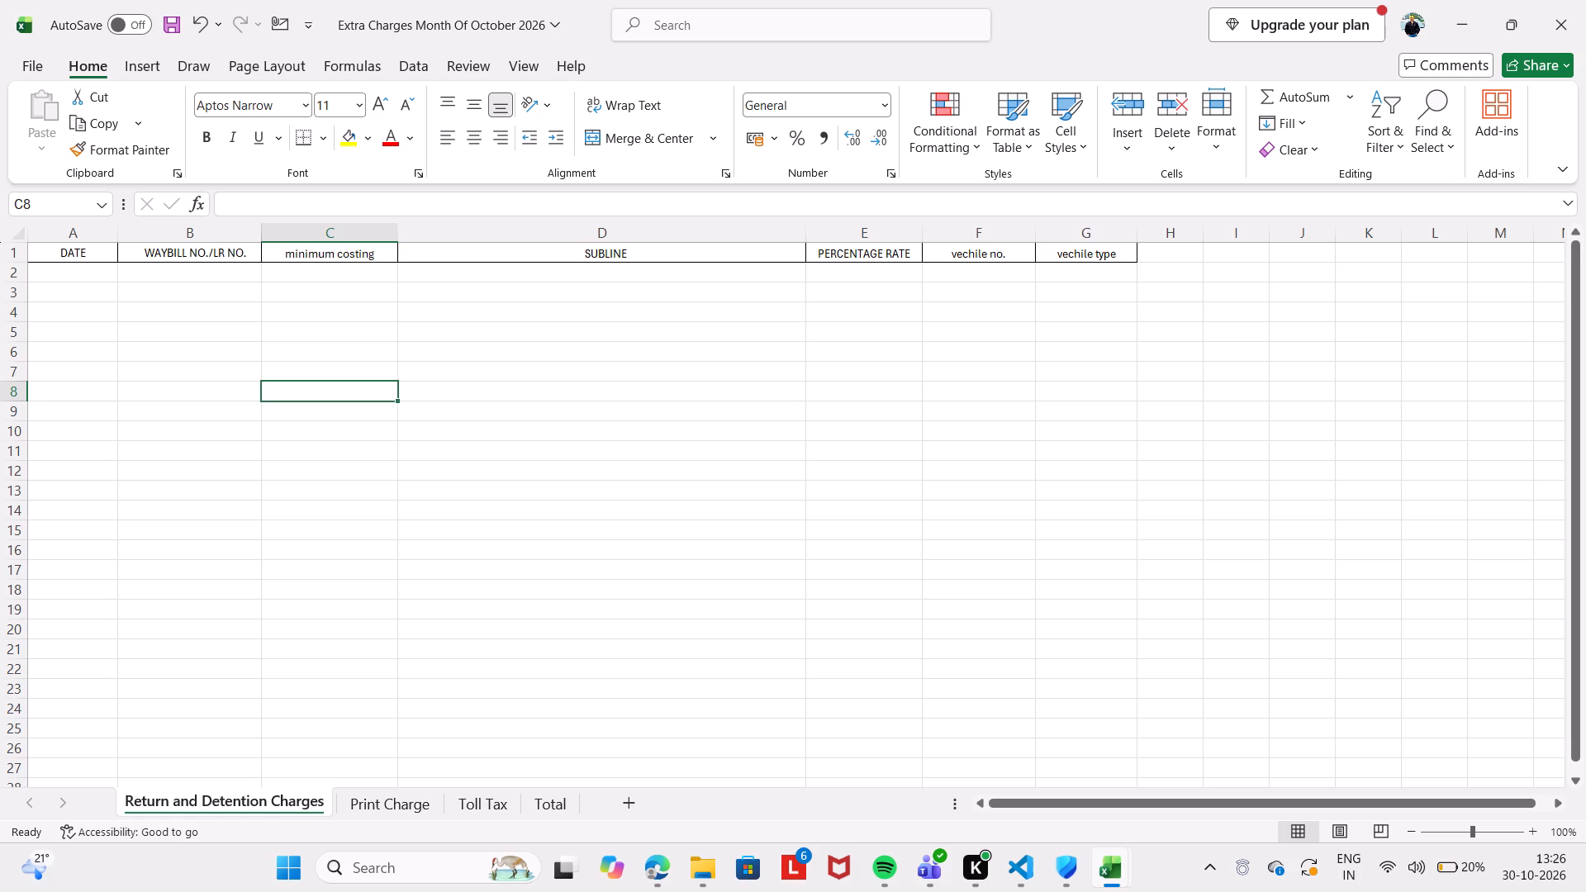
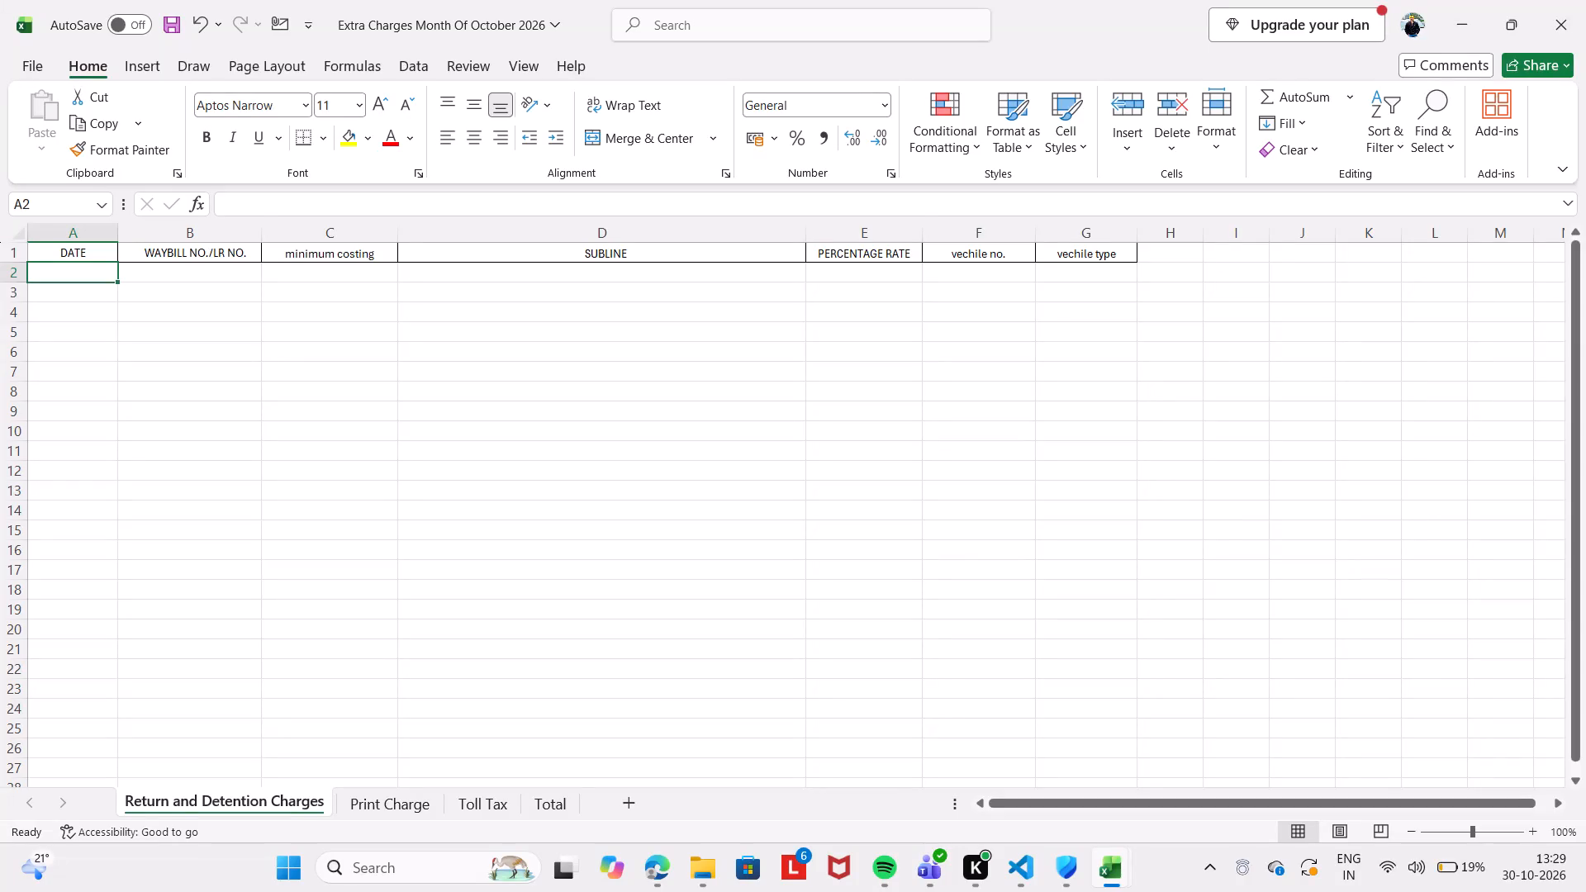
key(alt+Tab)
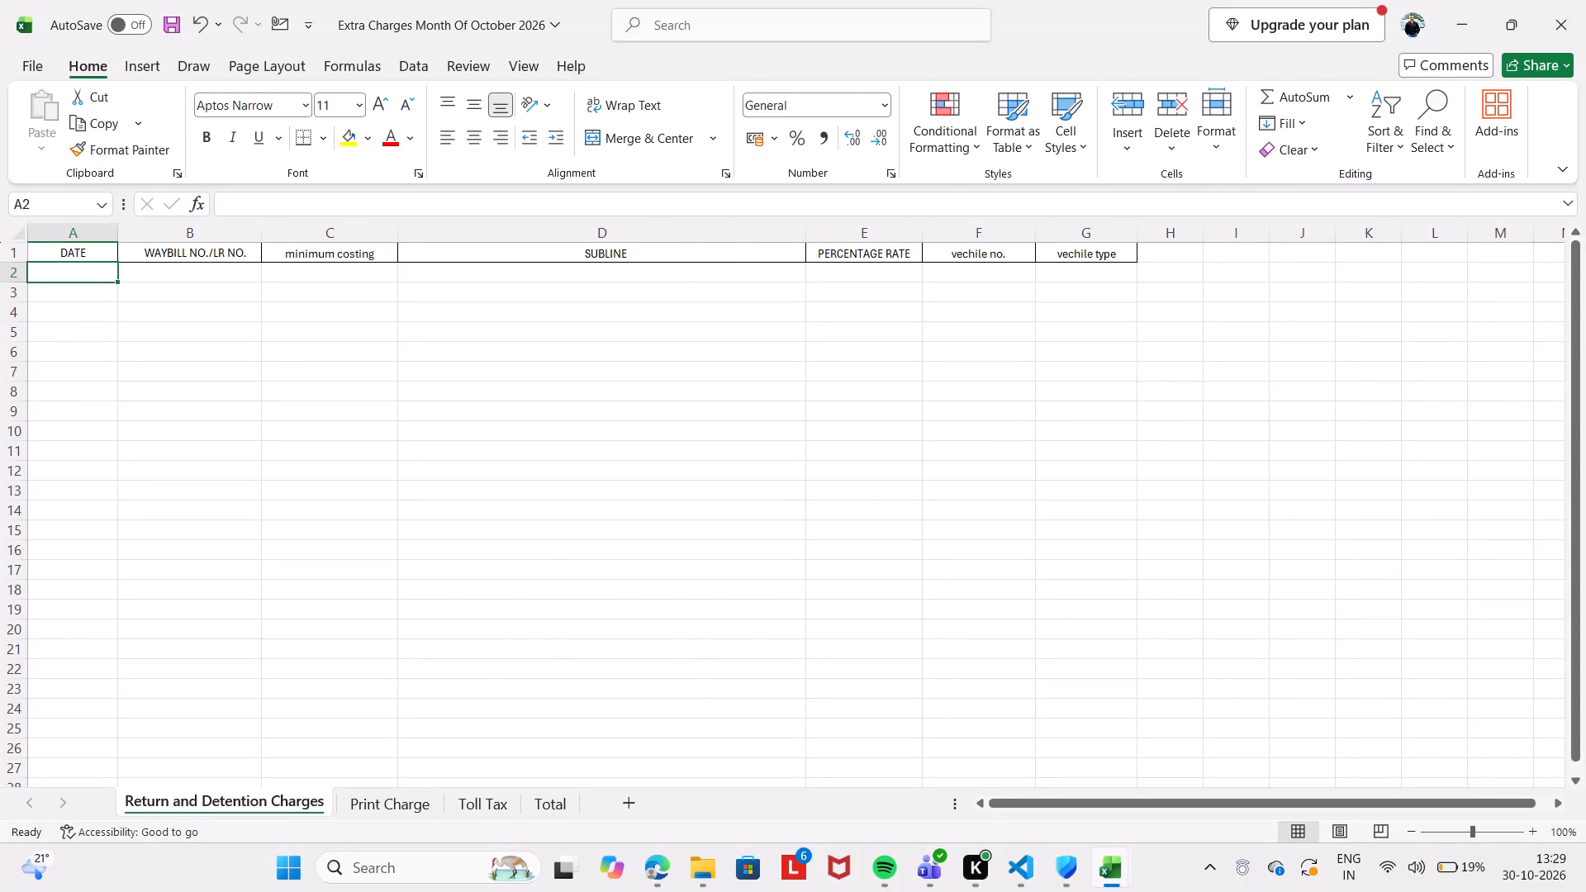